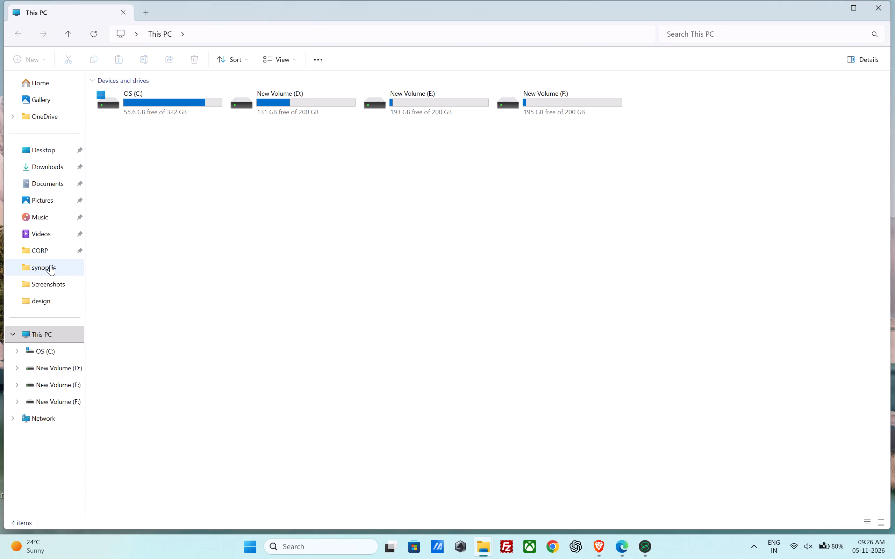
Open the SUBMISSION 1 document from the synopsis folder.
{"action": "left_click", "coordinate": [50, 265]}
{"action": "double_click", "coordinate": [521, 119]}
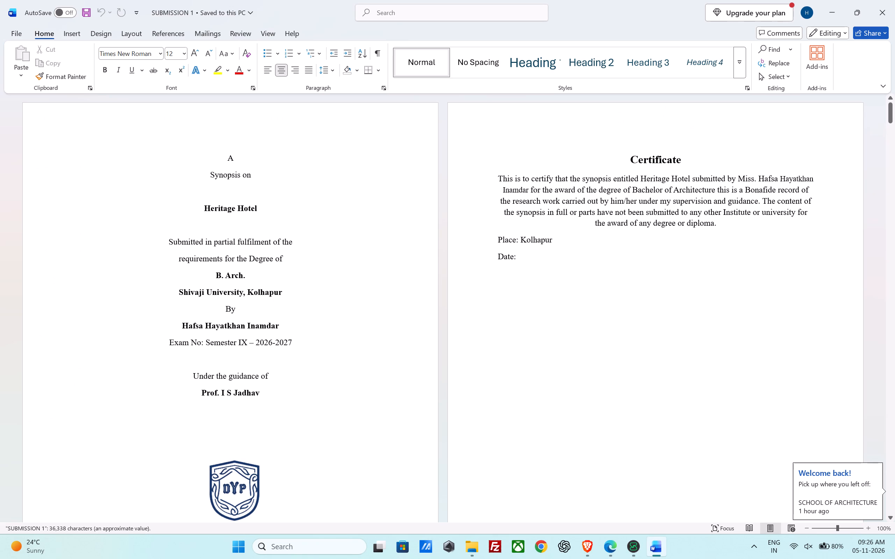
{"action": "scroll", "coordinate": [346, 226], "scroll_direction": "down", "scroll_amount": 4, "text": "ctrl"}
{"action": "scroll", "coordinate": [346, 226], "scroll_direction": "up", "scroll_amount": 8, "text": "ctrl"}
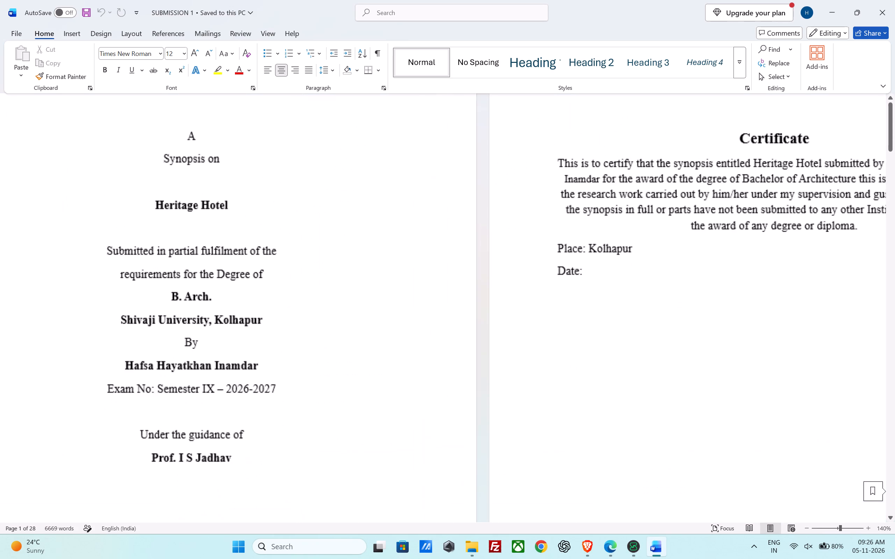
Look through the SUBMISSION 1 synopsis from the title page to the Site Surroundings table on the last page.
{"action": "scroll", "coordinate": [346, 226], "scroll_direction": "up", "scroll_amount": 1, "text": "ctrl"}
{"action": "scroll", "coordinate": [502, 371], "scroll_direction": "down", "scroll_amount": 5}
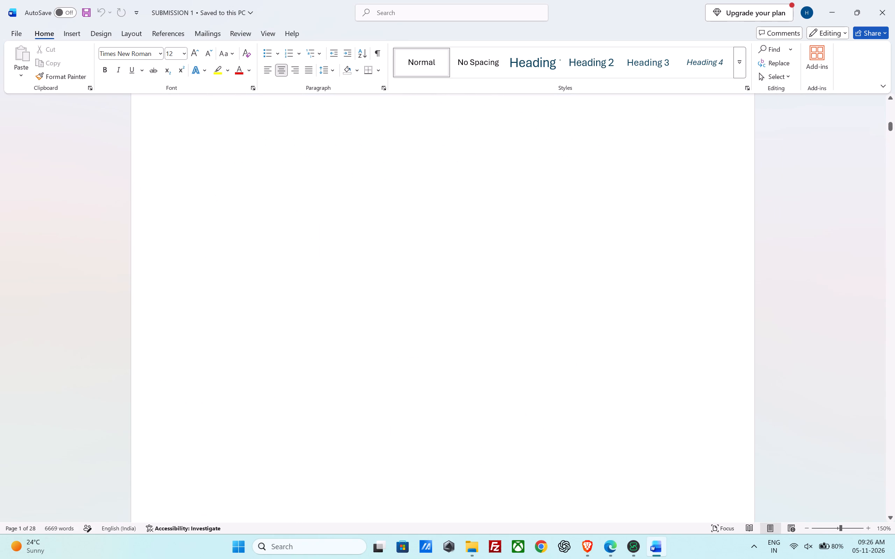
{"action": "scroll", "coordinate": [502, 371], "scroll_direction": "up", "scroll_amount": 3}
{"action": "scroll", "coordinate": [502, 371], "scroll_direction": "down", "scroll_amount": 3, "text": "ctrl"}
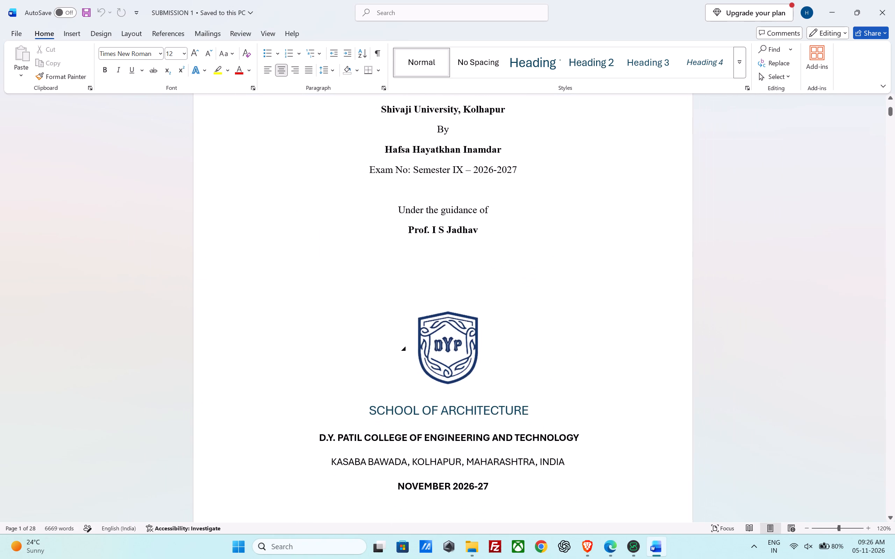
{"action": "scroll", "coordinate": [502, 371], "scroll_direction": "down", "scroll_amount": 1, "text": "ctrl"}
{"action": "scroll", "coordinate": [502, 371], "scroll_direction": "down", "scroll_amount": 4}
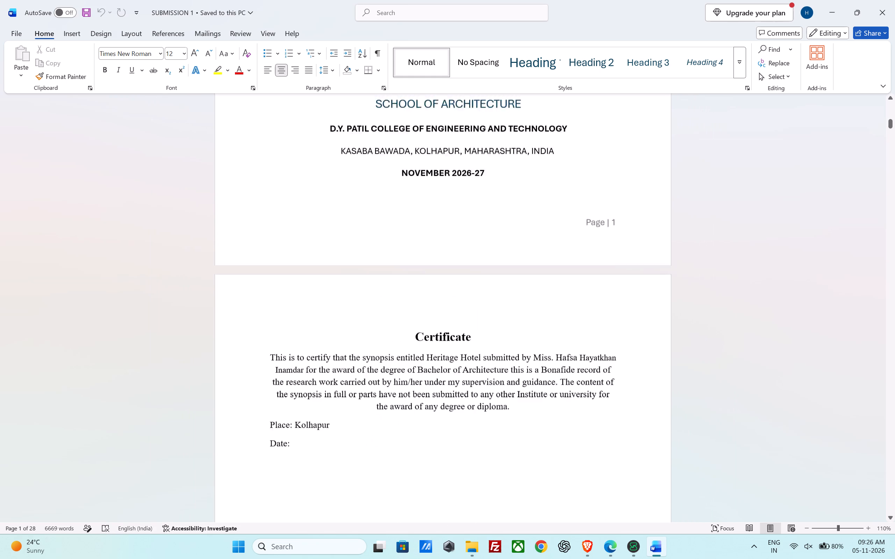
{"action": "scroll", "coordinate": [502, 371], "scroll_direction": "down", "scroll_amount": 10}
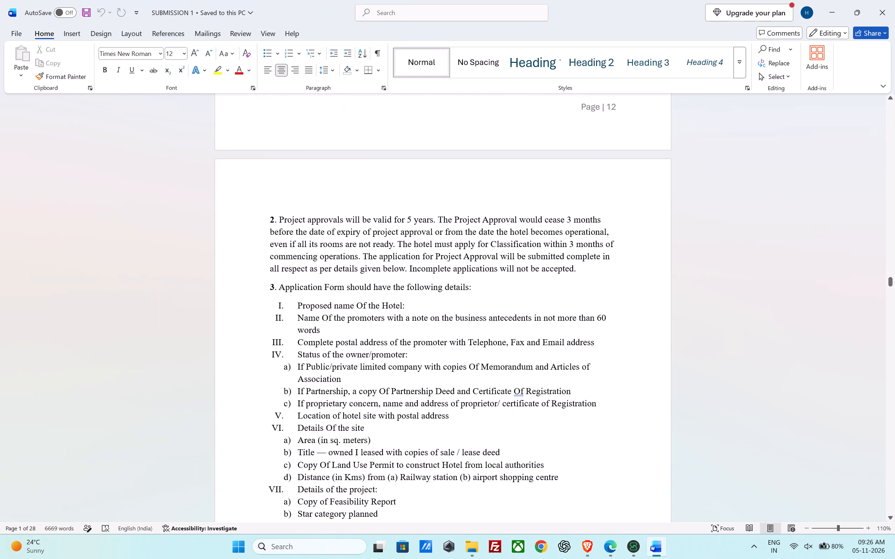
{"action": "left_click_drag", "start_coordinate": [893, 279], "coordinate": [893, 558]}
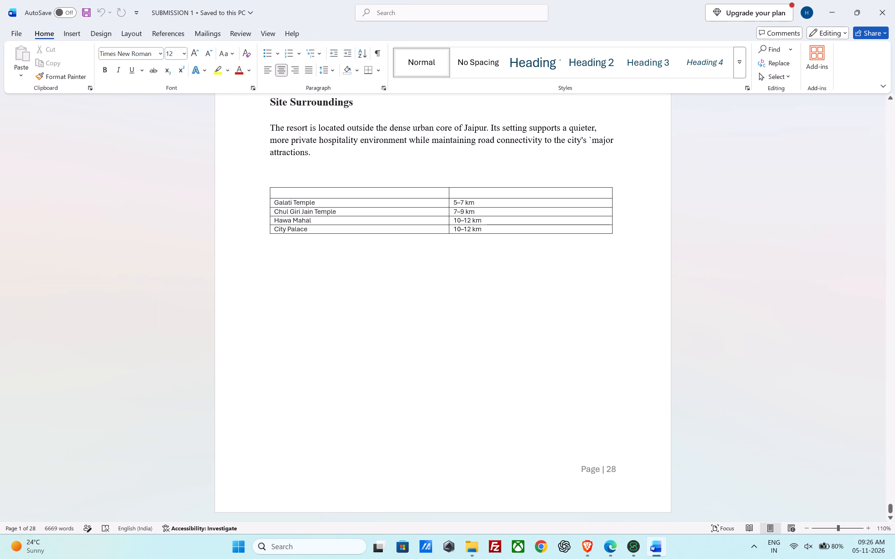
{"action": "scroll", "coordinate": [374, 352], "scroll_direction": "up", "scroll_amount": 1}
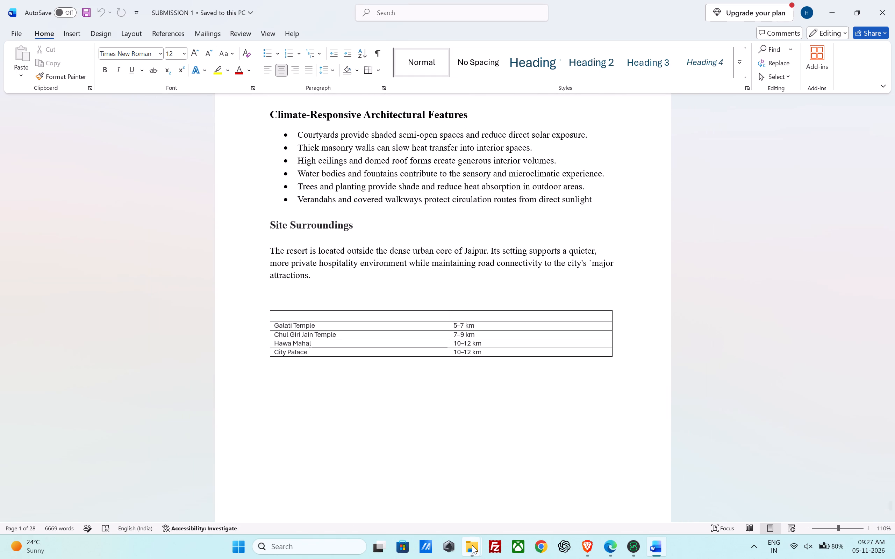
Switch to File Explorer, closing the Music folder window and bringing the synopsis folder window forward.
{"action": "left_click", "coordinate": [472, 545]}
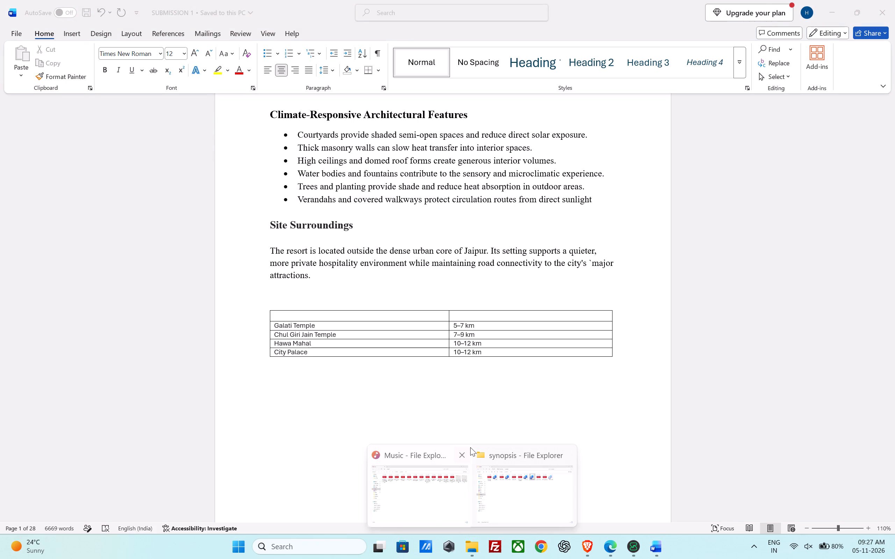
{"action": "left_click", "coordinate": [465, 454]}
{"action": "left_click", "coordinate": [465, 467]}
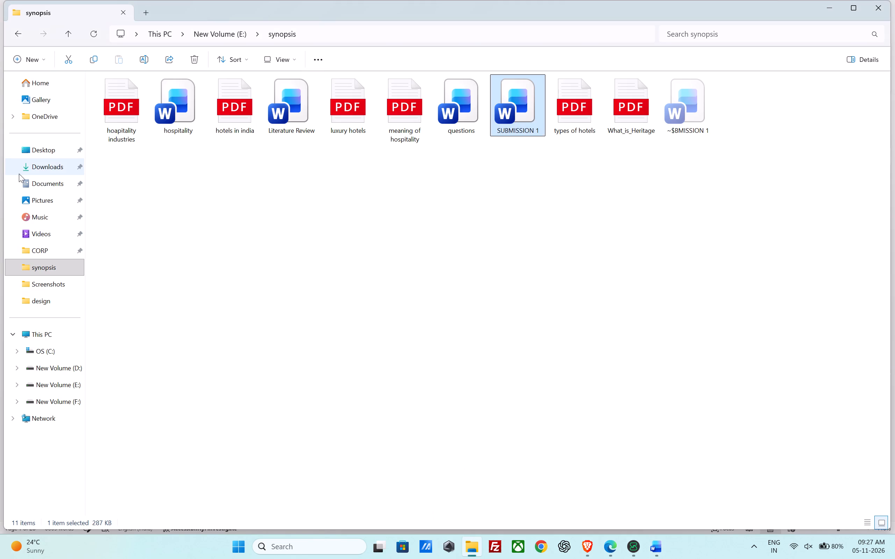
Delete the file WhatsApp Video 2026-11-05 at 12.42.07 AM from the Downloads folder.
{"action": "left_click", "coordinate": [45, 167]}
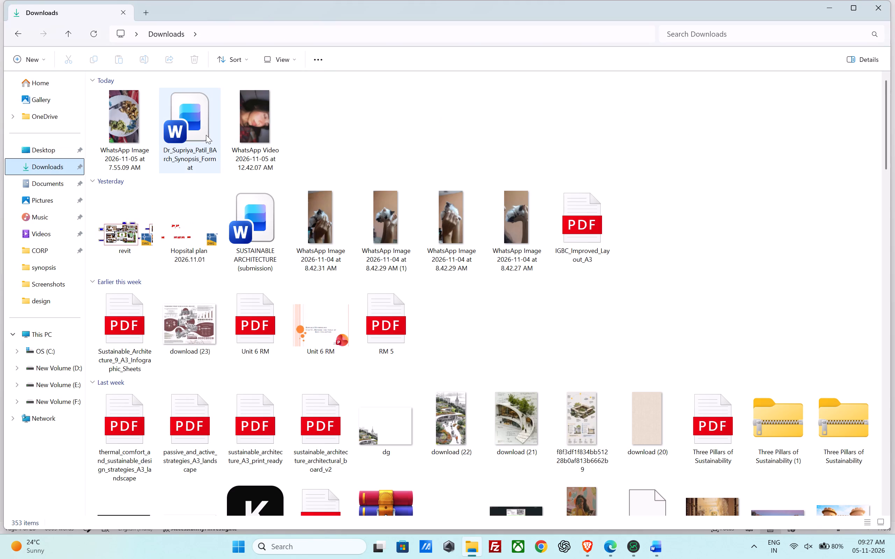
{"action": "scroll", "coordinate": [348, 145], "scroll_direction": "down", "scroll_amount": 1}
{"action": "left_click", "coordinate": [239, 98]}
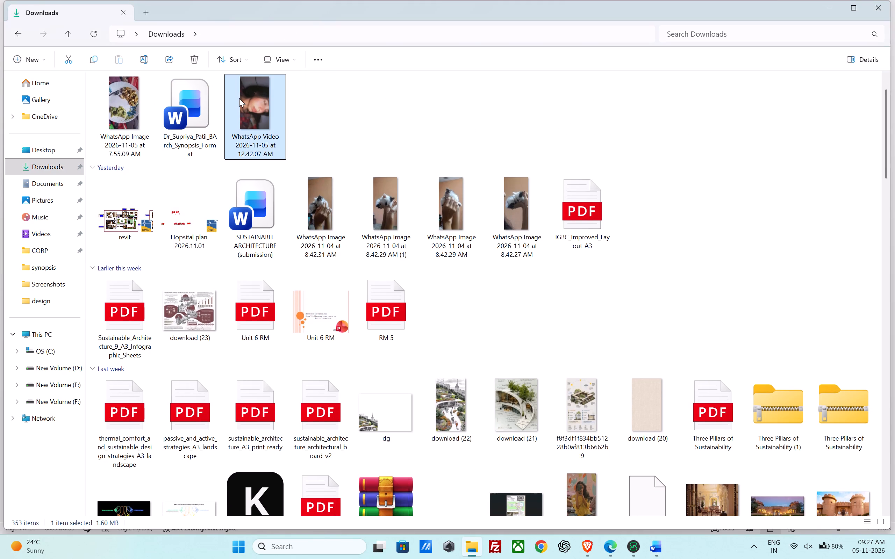
{"action": "key", "text": "Delete"}
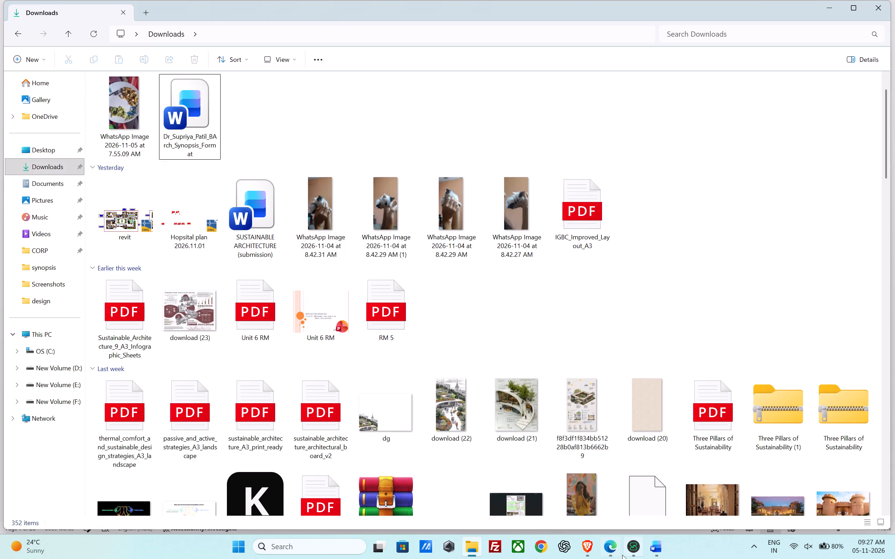
Switch to Session and start saving the received Fort_Jadhavgadh_Case_Study_Bordered_Tables_Image_Spaces document from the chat.
{"action": "left_click", "coordinate": [634, 555]}
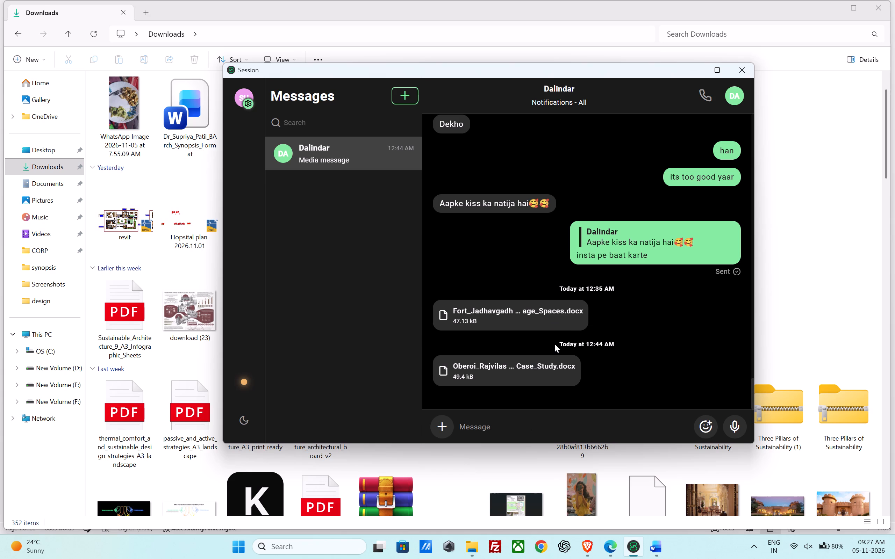
{"action": "scroll", "coordinate": [634, 341], "scroll_direction": "down", "scroll_amount": 1}
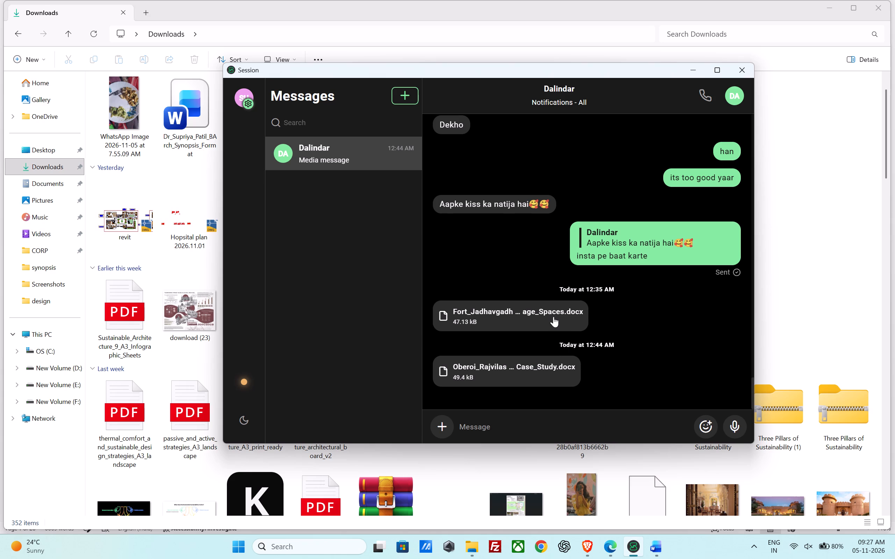
{"action": "left_click", "coordinate": [553, 317]}
{"action": "scroll", "coordinate": [382, 186], "scroll_direction": "down", "scroll_amount": 2}
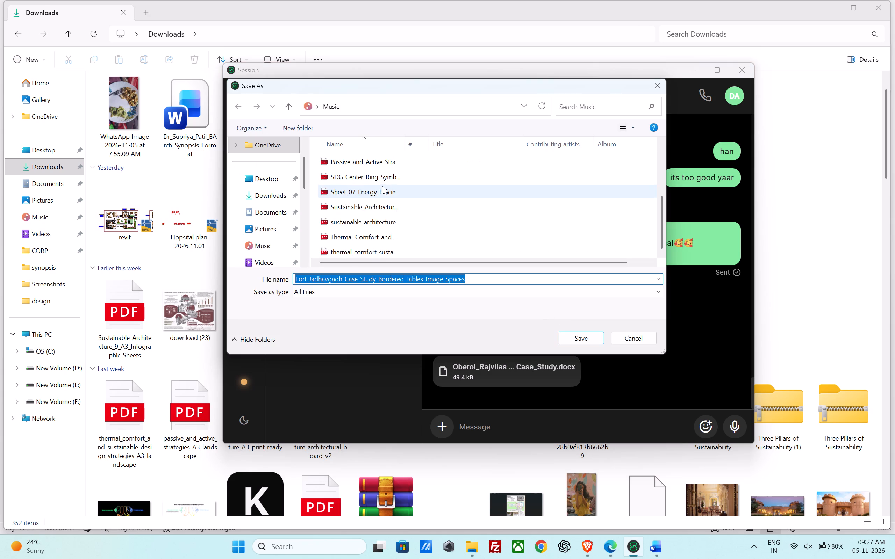
Save the Fort_Jadhavgadh_Case_Study_Bordered_Tables_Image_Spaces attachment from the Session chat to the Pictures folder.
{"action": "left_click", "coordinate": [256, 233]}
{"action": "left_click", "coordinate": [263, 242]}
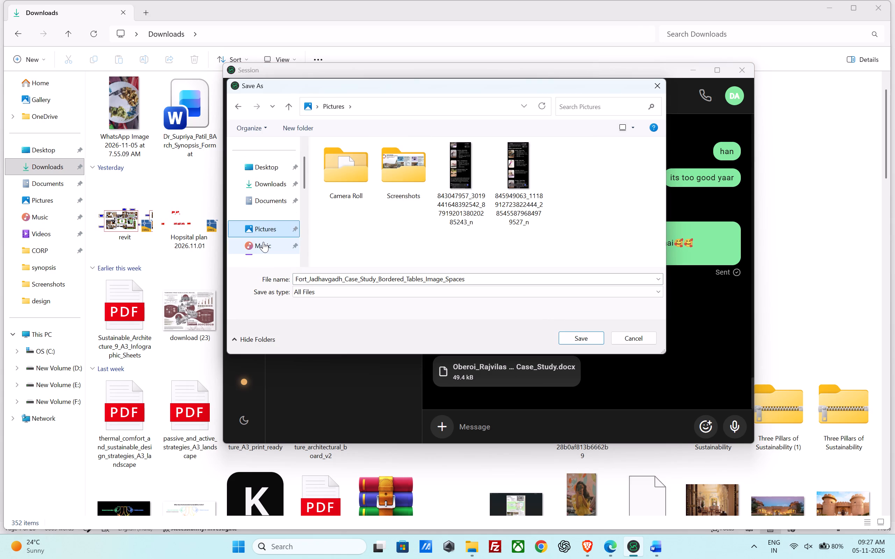
{"action": "left_click", "coordinate": [282, 217]}
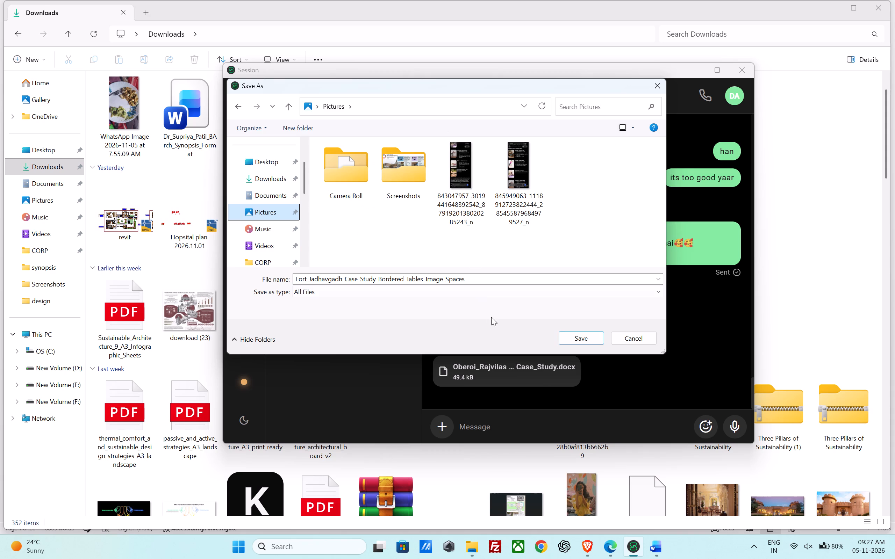
{"action": "left_click", "coordinate": [582, 342]}
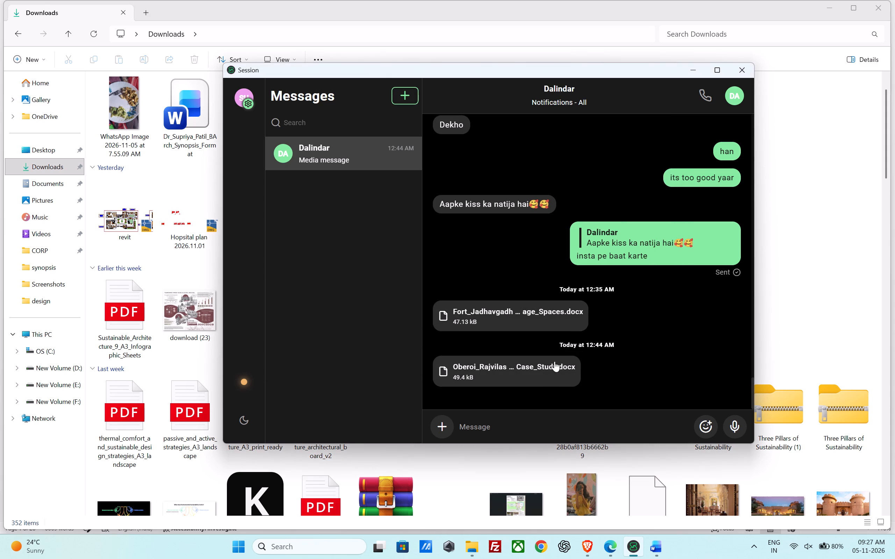
Save the Oberoi Rajvilas case study attachment to the Pictures folder and minimise Session.
{"action": "left_click", "coordinate": [546, 373]}
{"action": "left_click", "coordinate": [575, 344]}
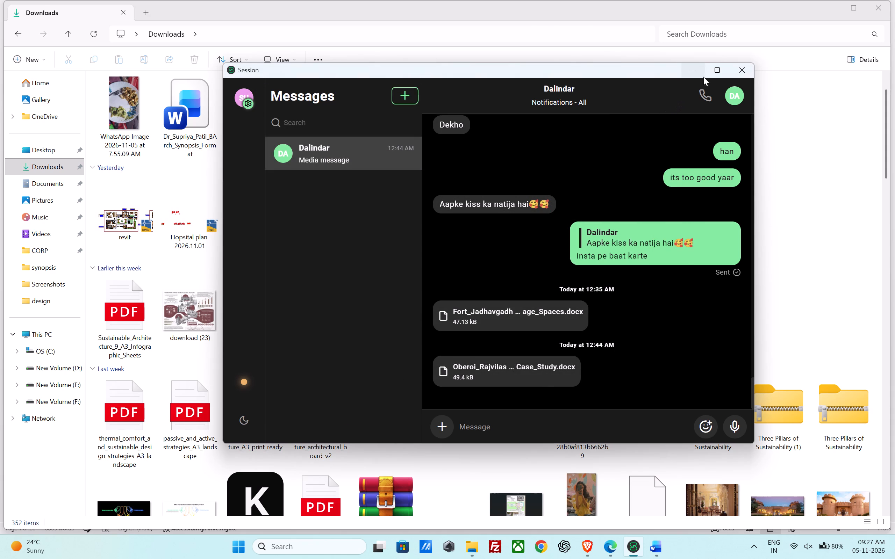
{"action": "left_click", "coordinate": [701, 71]}
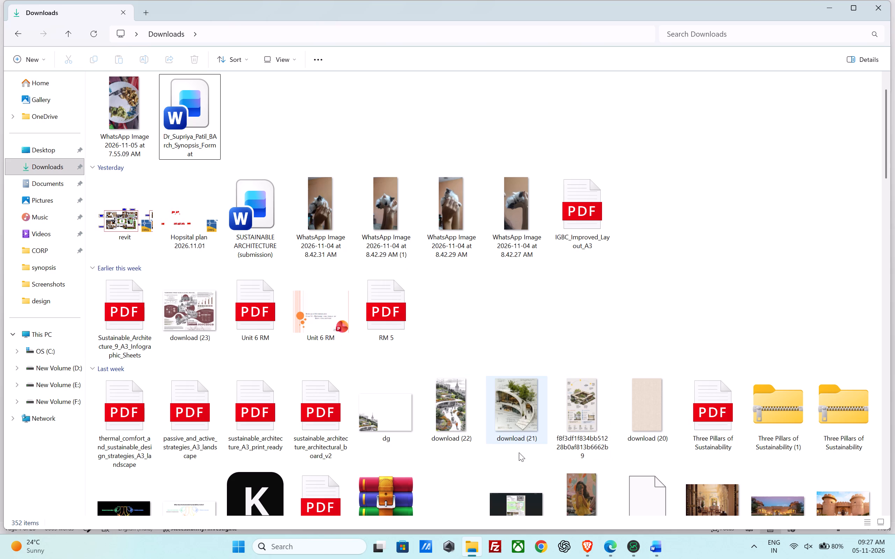
Open the Oberoi_Rajvilas_Architectural_Case_Study document from the Pictures folder.
{"action": "left_click", "coordinate": [49, 193]}
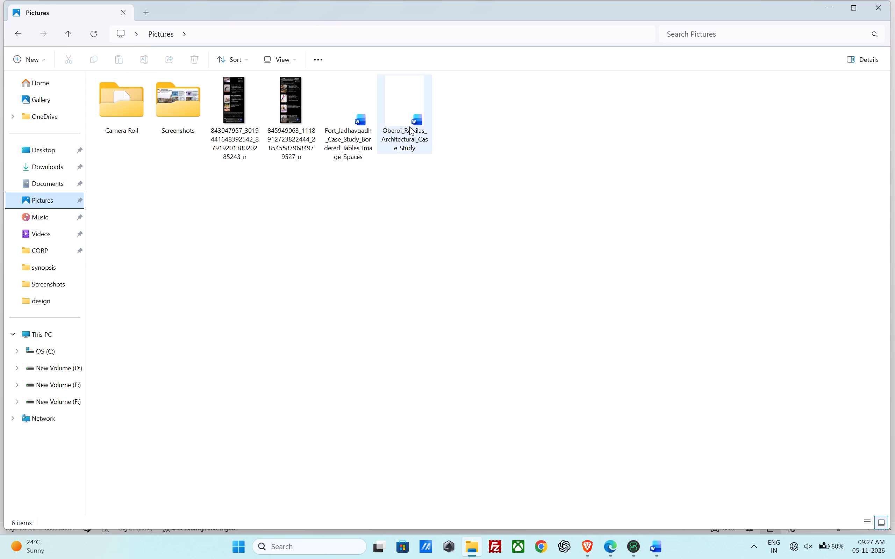
{"action": "double_click", "coordinate": [409, 126]}
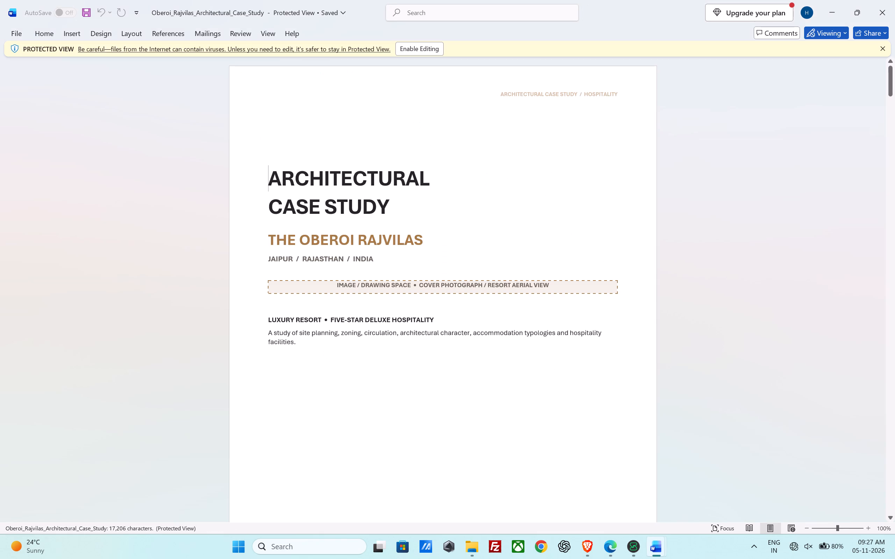
Examine the case study's general information, climate and site surroundings sections and compare them with the Site Surroundings section of SUBMISSION 1.
{"action": "scroll", "coordinate": [420, 247], "scroll_direction": "down", "scroll_amount": 6, "text": "ctrl"}
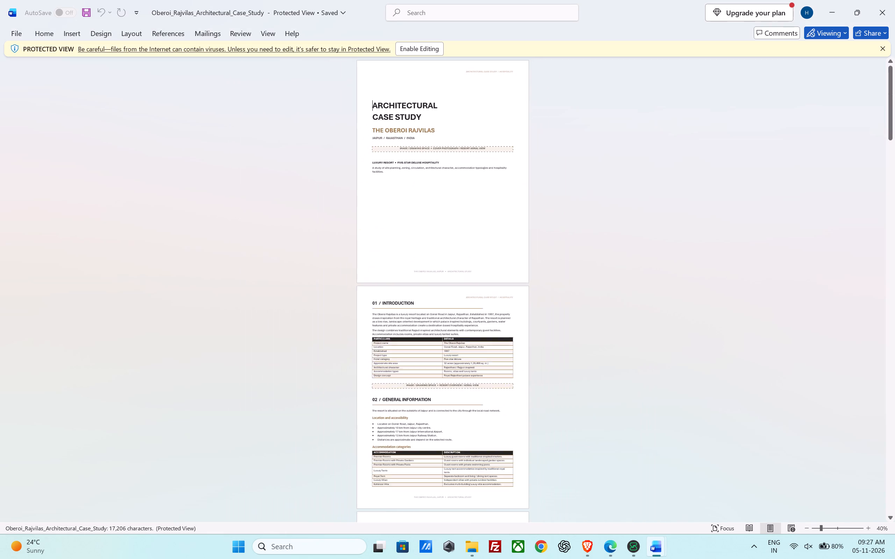
{"action": "scroll", "coordinate": [420, 247], "scroll_direction": "up", "scroll_amount": 5, "text": "ctrl"}
{"action": "scroll", "coordinate": [420, 247], "scroll_direction": "down", "scroll_amount": 8}
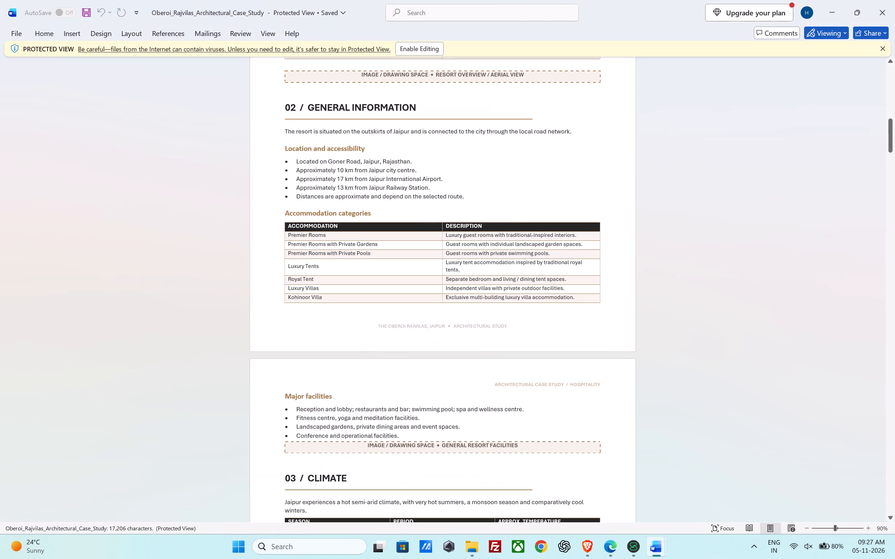
{"action": "scroll", "coordinate": [420, 247], "scroll_direction": "down", "scroll_amount": 3}
{"action": "scroll", "coordinate": [420, 247], "scroll_direction": "up", "scroll_amount": 1}
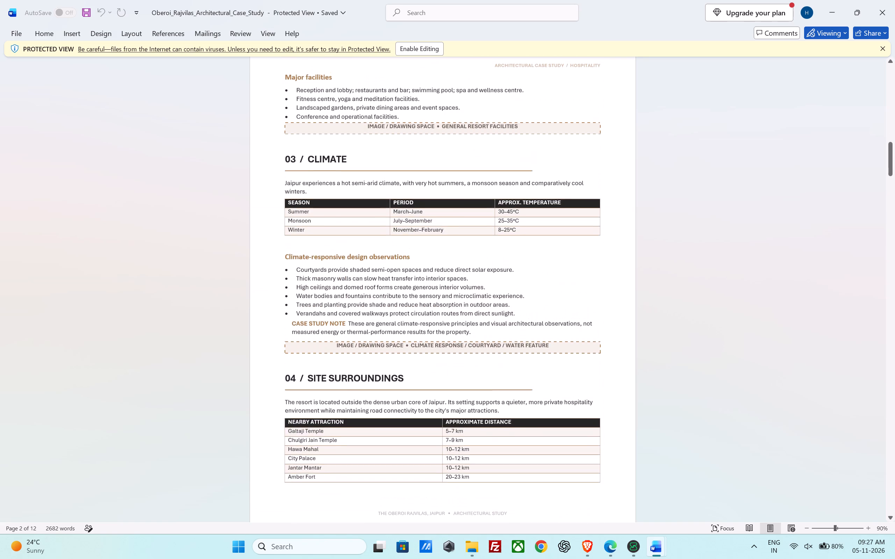
{"action": "scroll", "coordinate": [420, 247], "scroll_direction": "up", "scroll_amount": 1}
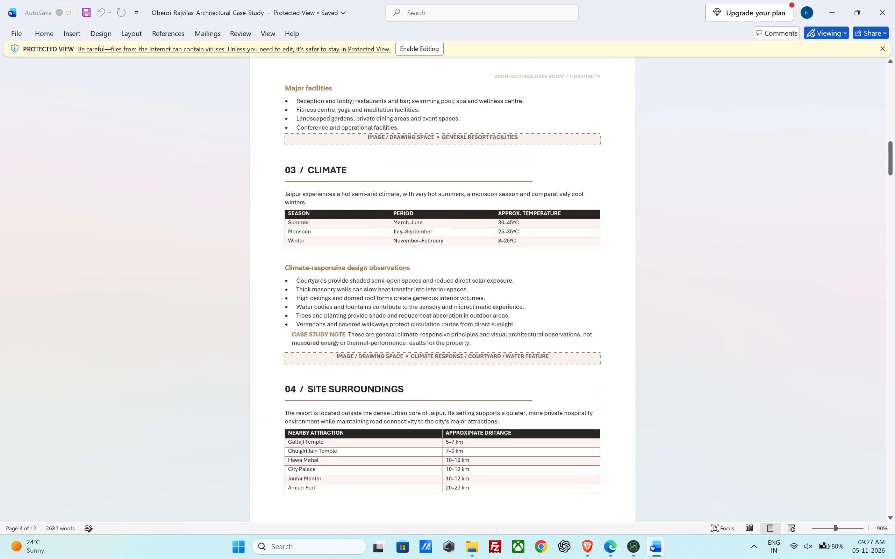
{"action": "scroll", "coordinate": [420, 247], "scroll_direction": "up", "scroll_amount": 1}
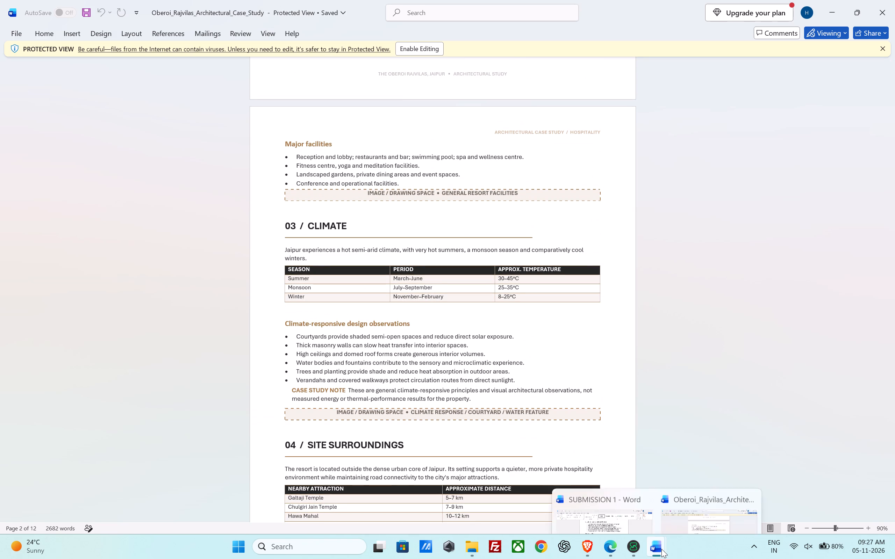
{"action": "left_click", "coordinate": [608, 468]}
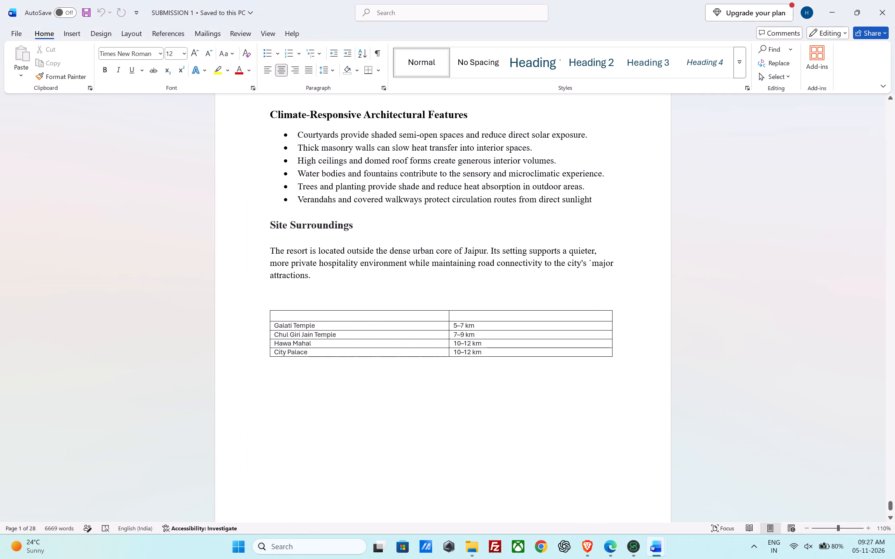
{"action": "left_click", "coordinate": [688, 499]}
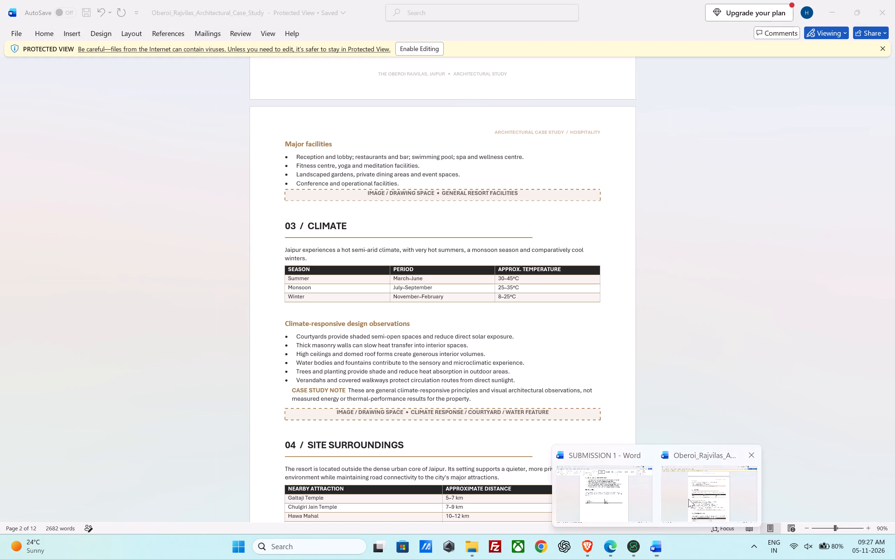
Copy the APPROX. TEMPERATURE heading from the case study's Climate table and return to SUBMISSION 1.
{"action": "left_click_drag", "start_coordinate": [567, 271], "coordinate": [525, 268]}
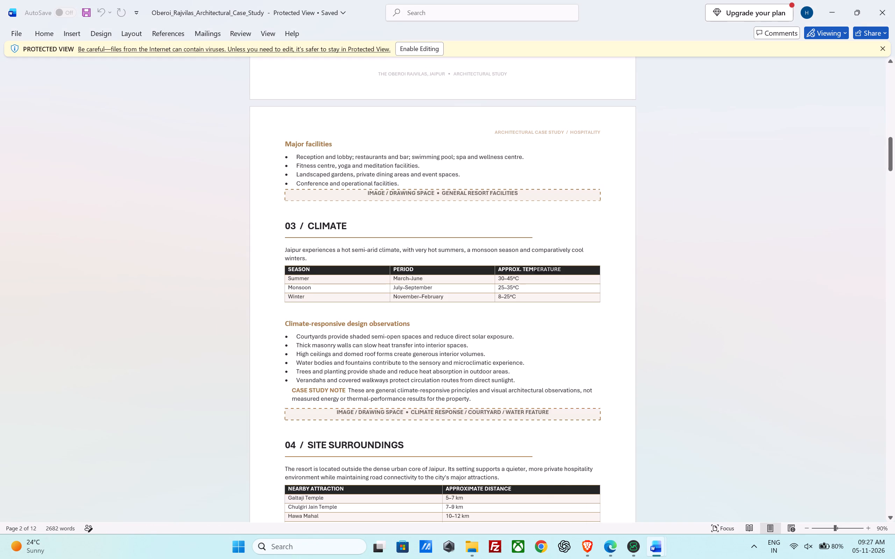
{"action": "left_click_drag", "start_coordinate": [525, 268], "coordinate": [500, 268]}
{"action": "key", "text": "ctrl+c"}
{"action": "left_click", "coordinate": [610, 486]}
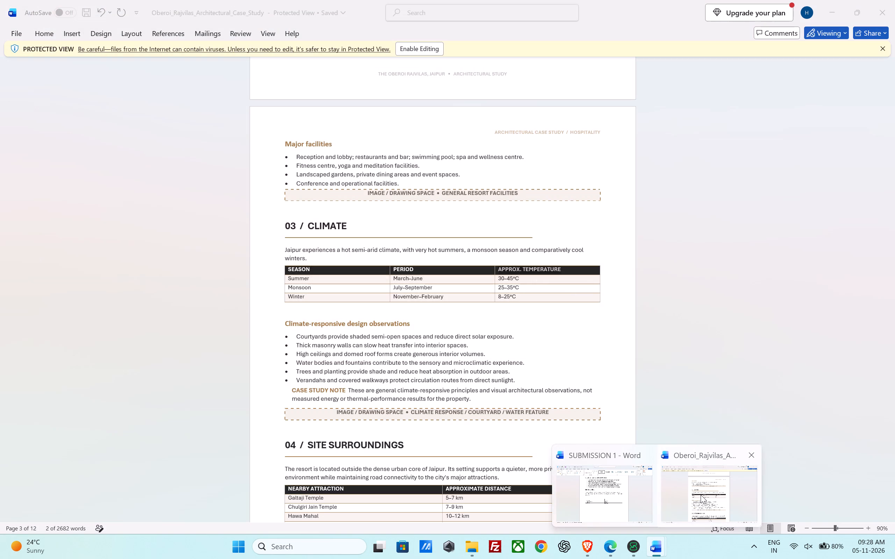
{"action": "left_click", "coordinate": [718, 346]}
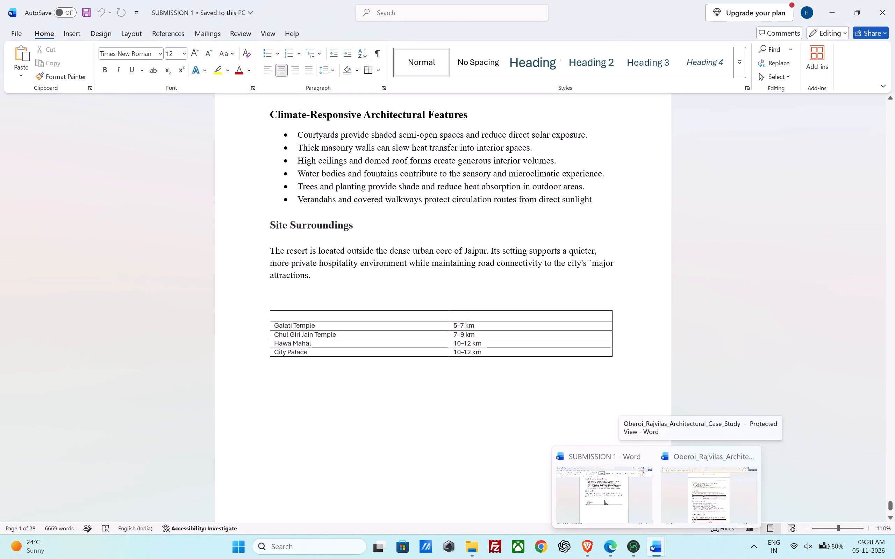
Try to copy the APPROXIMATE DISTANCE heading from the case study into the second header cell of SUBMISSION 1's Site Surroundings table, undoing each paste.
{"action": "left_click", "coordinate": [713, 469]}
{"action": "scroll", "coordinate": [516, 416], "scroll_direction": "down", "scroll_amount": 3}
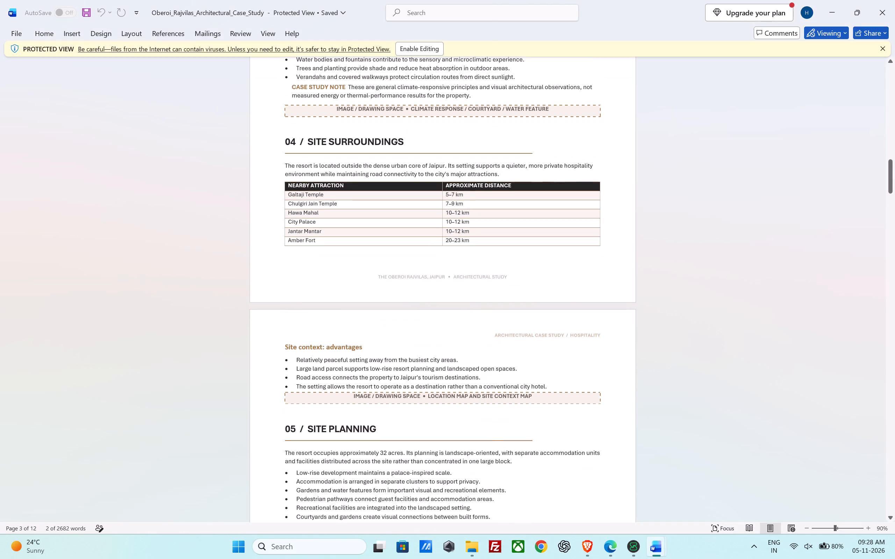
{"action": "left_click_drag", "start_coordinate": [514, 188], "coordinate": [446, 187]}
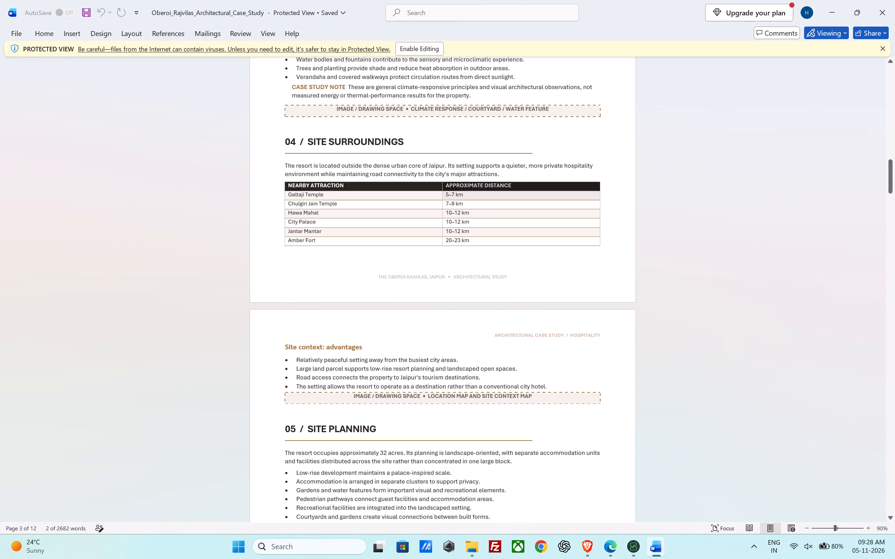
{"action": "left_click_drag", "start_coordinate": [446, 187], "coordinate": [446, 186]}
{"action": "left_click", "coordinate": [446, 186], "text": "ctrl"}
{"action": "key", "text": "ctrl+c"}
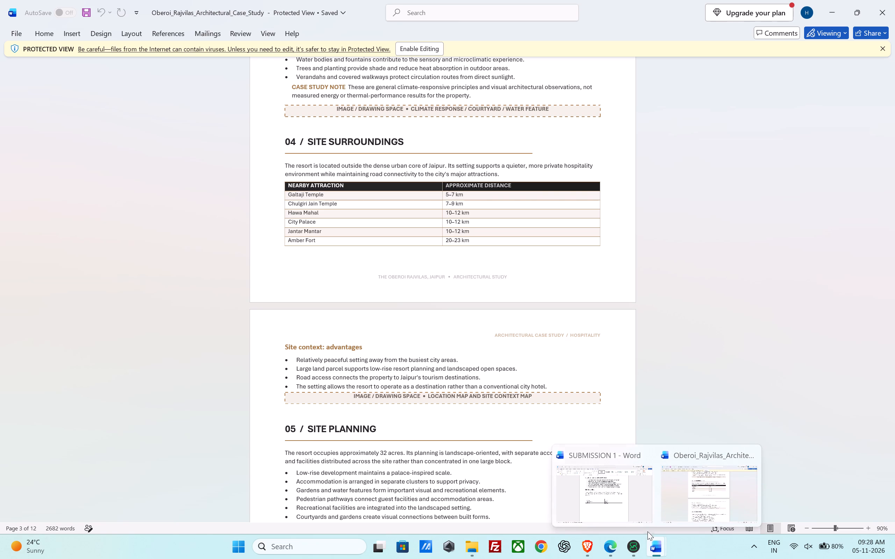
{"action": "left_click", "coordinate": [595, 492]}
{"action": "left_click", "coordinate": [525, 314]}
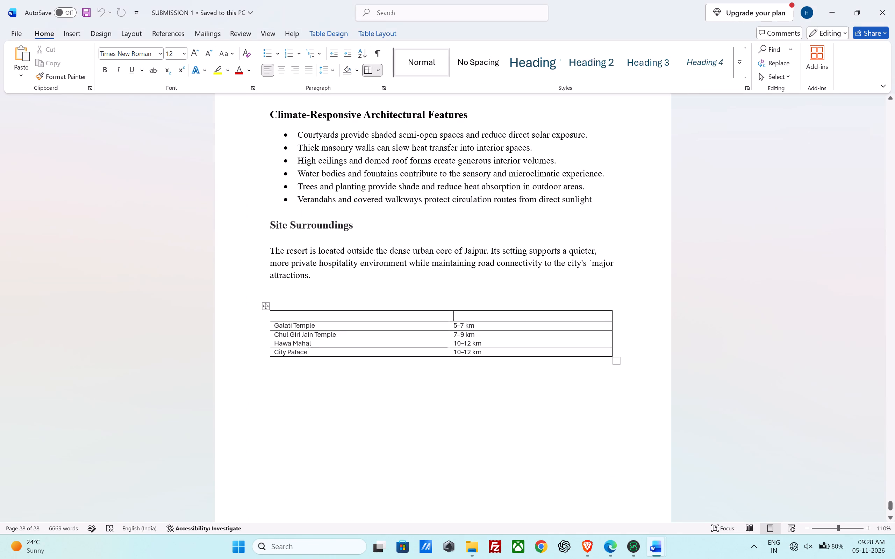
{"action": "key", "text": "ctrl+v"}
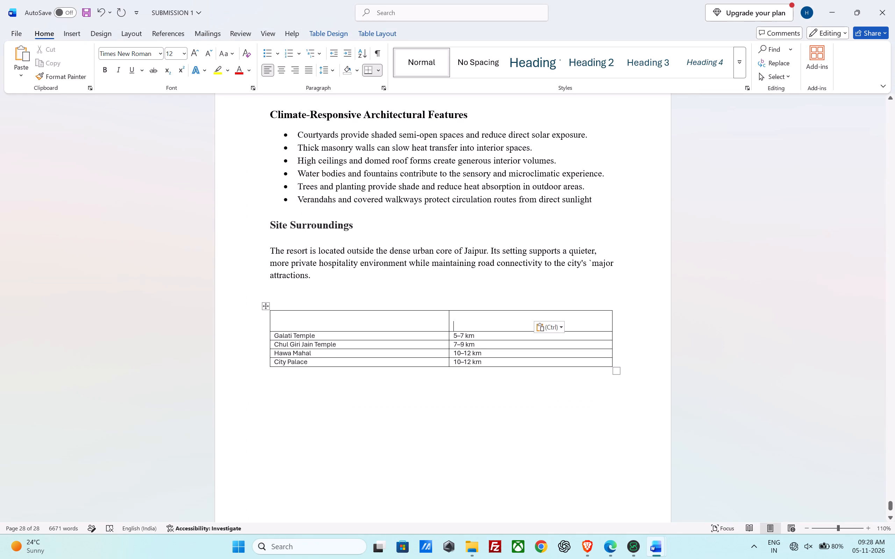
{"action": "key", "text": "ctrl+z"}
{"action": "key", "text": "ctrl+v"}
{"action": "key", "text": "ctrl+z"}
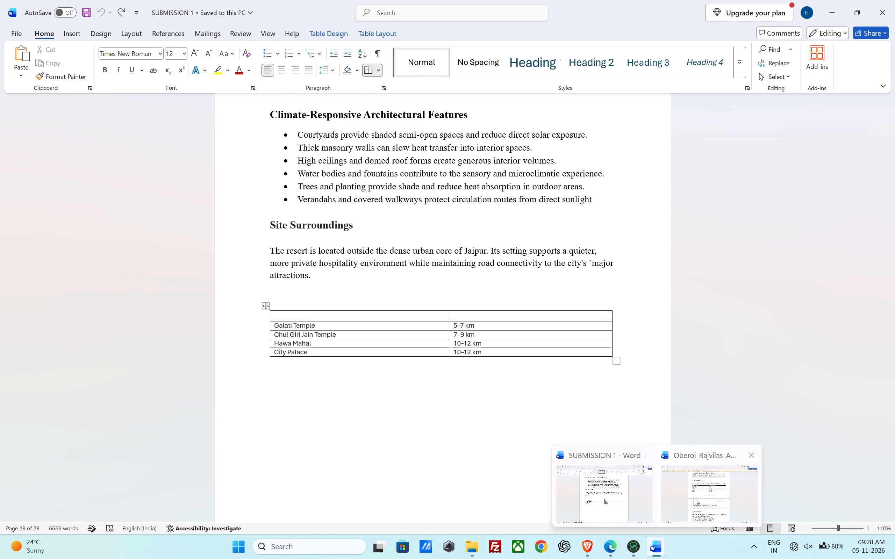
Copy the APPROXIMATE DISTANCE heading from the case study's Site Surroundings table into the empty second header cell of SUBMISSION 1's table.
{"action": "left_click", "coordinate": [700, 497]}
{"action": "left_click", "coordinate": [530, 187]}
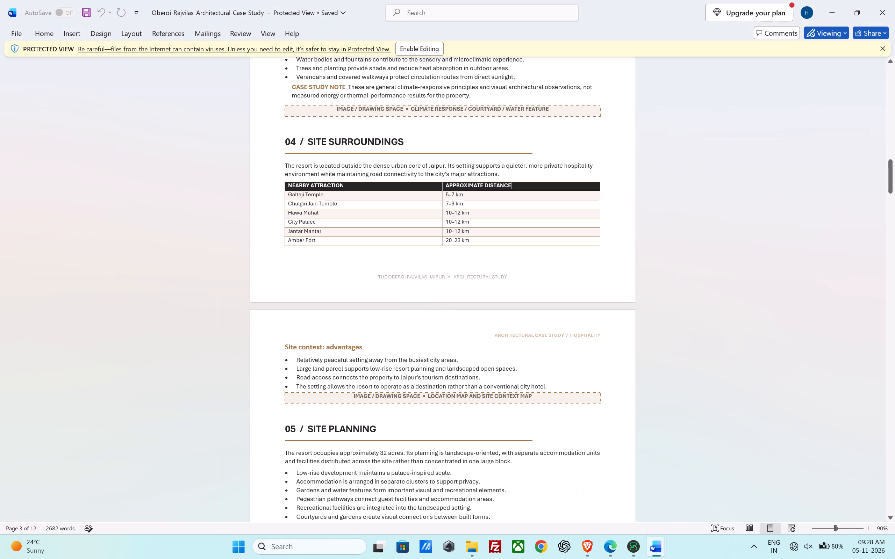
{"action": "double_click", "coordinate": [512, 184]}
{"action": "left_click", "coordinate": [512, 184]}
{"action": "left_click_drag", "start_coordinate": [512, 184], "coordinate": [477, 191]}
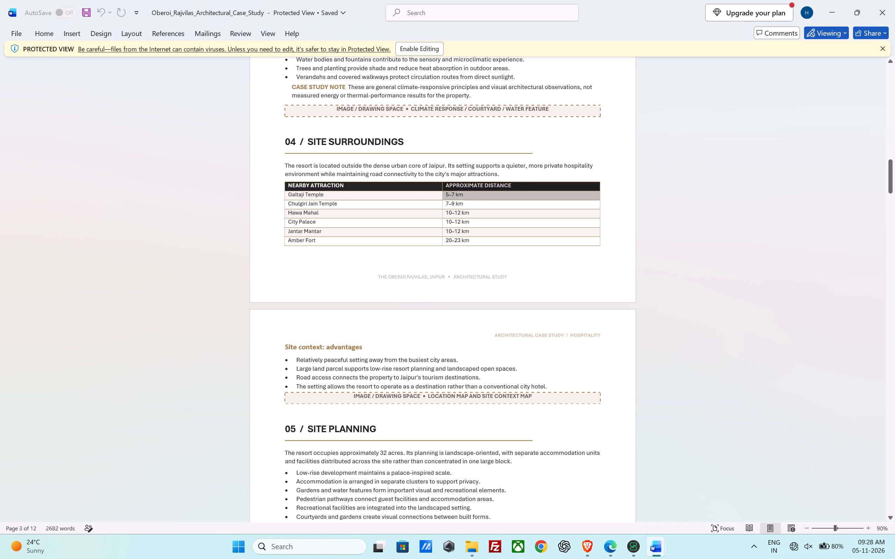
{"action": "left_click", "coordinate": [653, 183]}
{"action": "left_click_drag", "start_coordinate": [547, 190], "coordinate": [535, 190]}
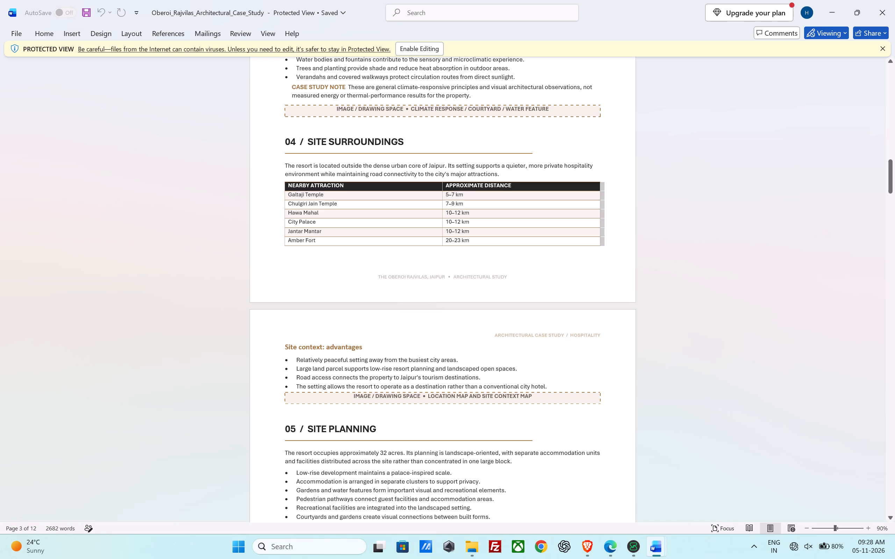
{"action": "left_click_drag", "start_coordinate": [535, 190], "coordinate": [443, 184]}
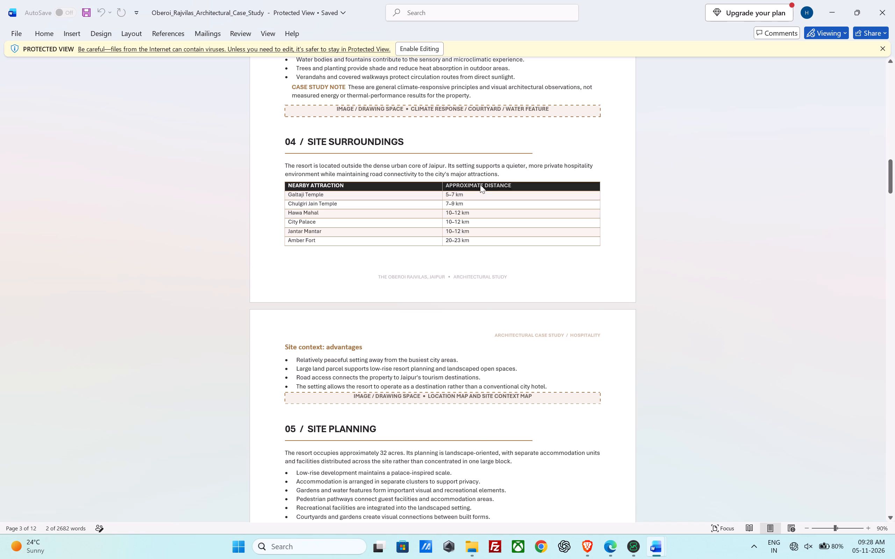
{"action": "right_click", "coordinate": [480, 184]}
{"action": "left_click", "coordinate": [510, 227]}
{"action": "left_click", "coordinate": [623, 489]}
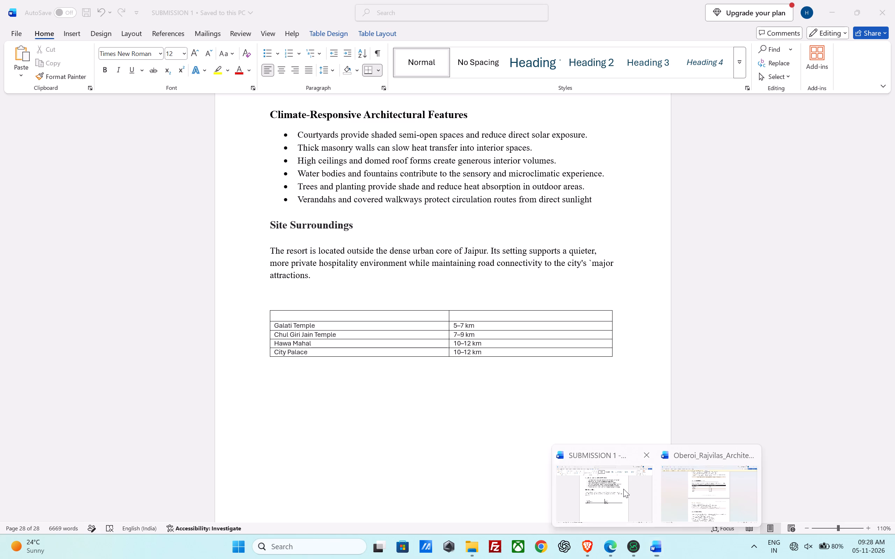
{"action": "left_click", "coordinate": [549, 318]}
{"action": "key", "text": "ctrl+v"}
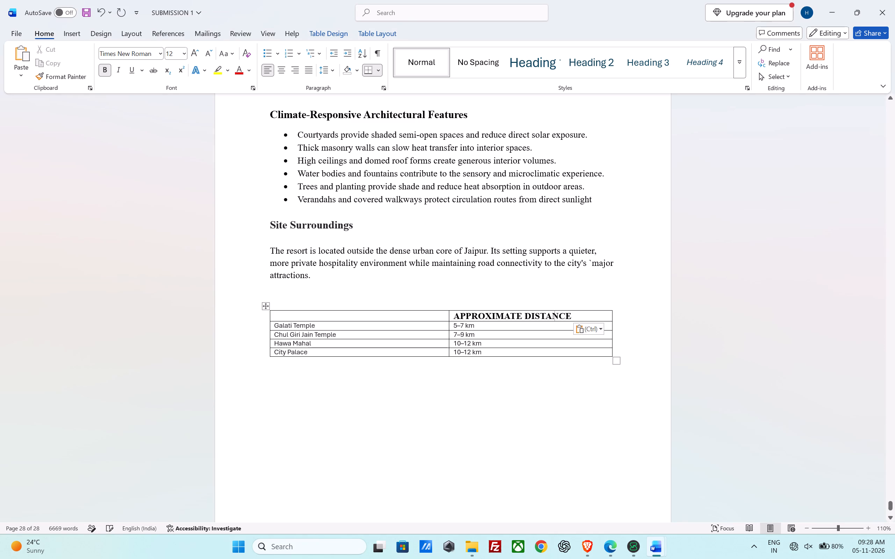
{"action": "left_click", "coordinate": [560, 405]}
{"action": "left_click", "coordinate": [583, 312]}
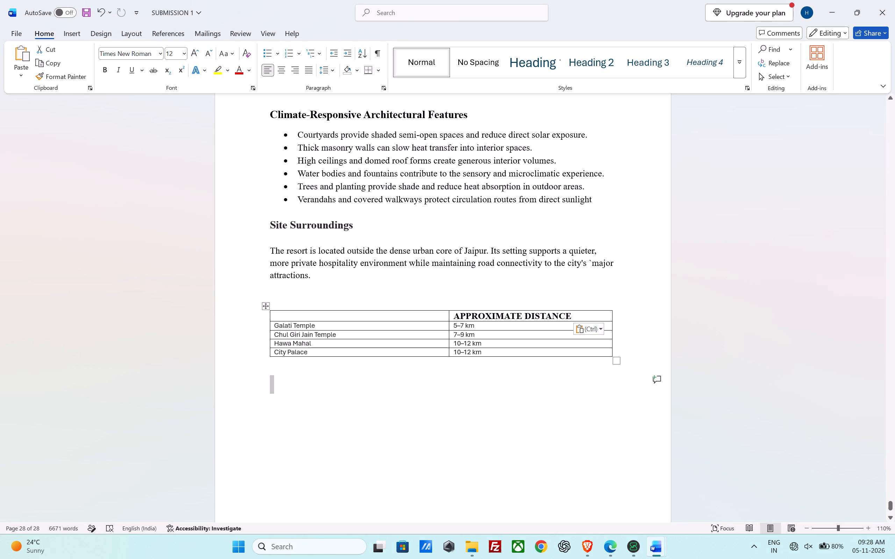
Copy the NEARBY ATTRACTION heading from the case study's Site Surroundings table into the empty first header cell of SUBMISSION 1's table.
{"action": "left_click", "coordinate": [636, 547]}
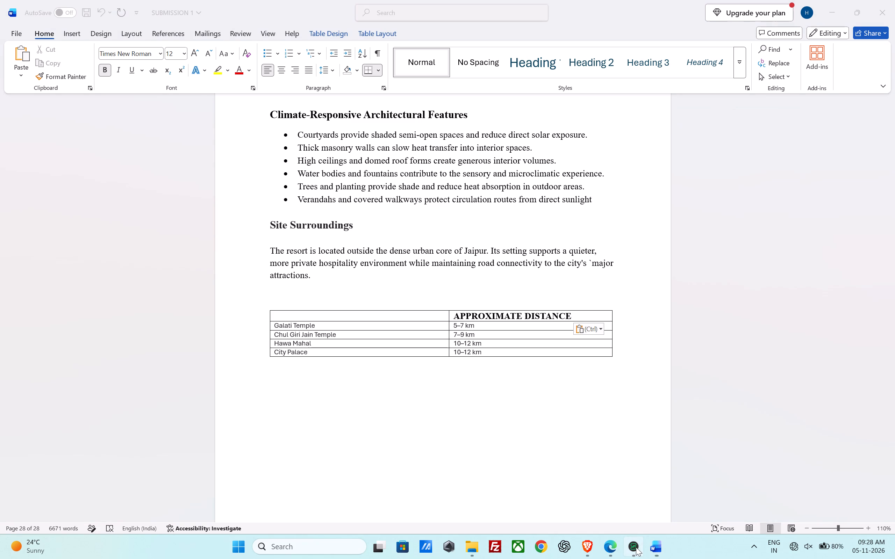
{"action": "left_click", "coordinate": [636, 547]}
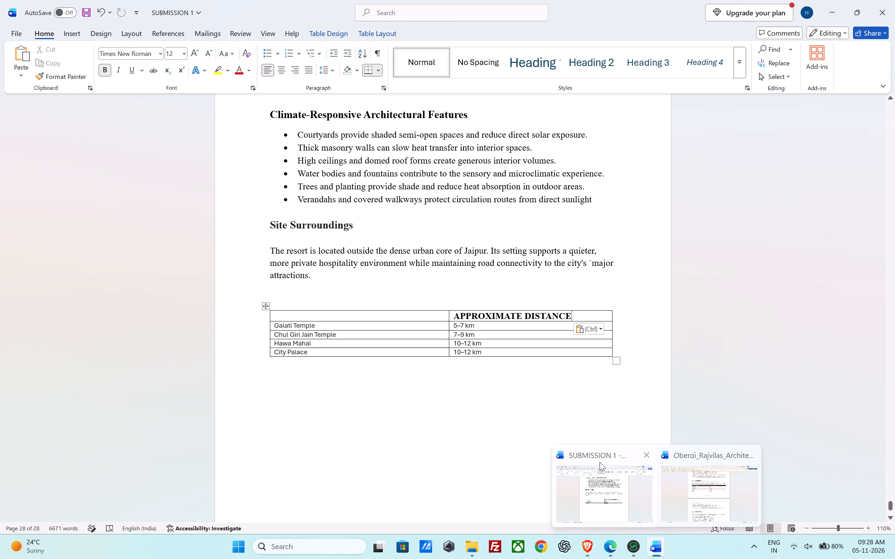
{"action": "left_click", "coordinate": [600, 462]}
{"action": "left_click", "coordinate": [694, 483]}
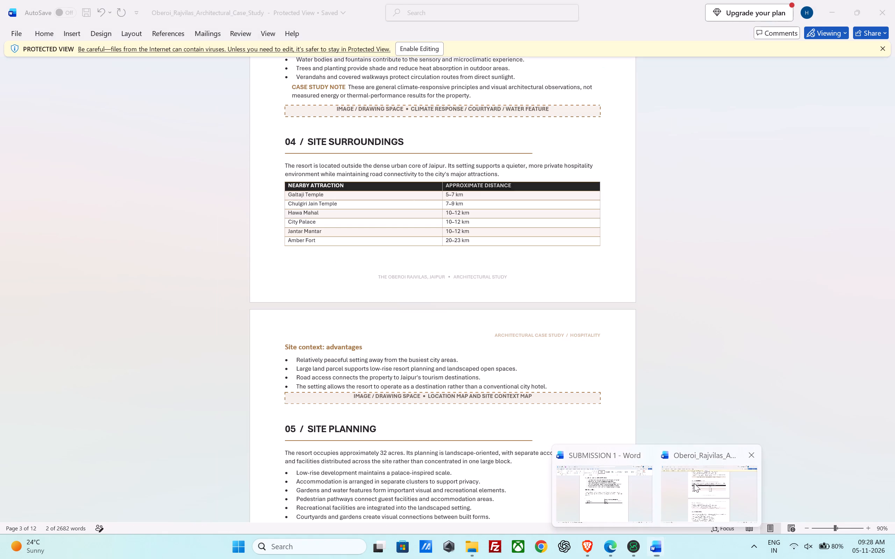
{"action": "left_click", "coordinate": [350, 183]}
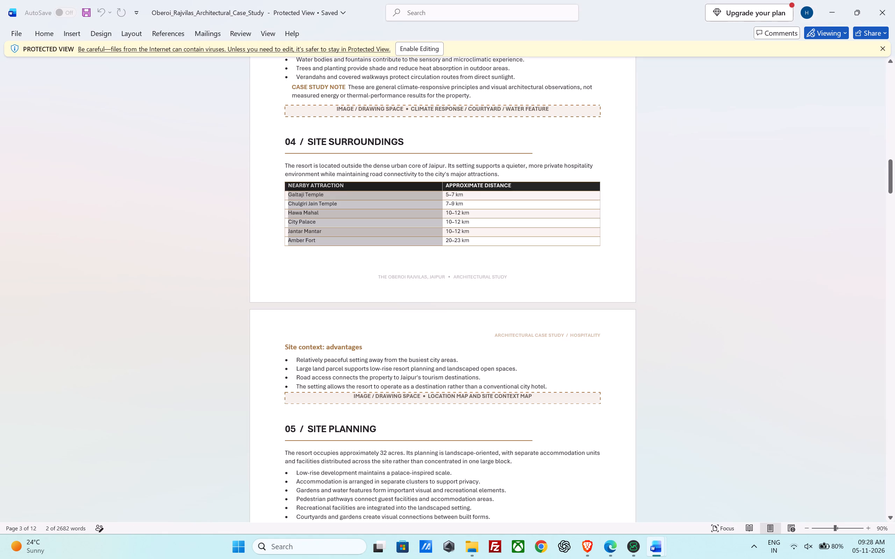
{"action": "left_click", "coordinate": [255, 214]}
{"action": "left_click", "coordinate": [349, 183]}
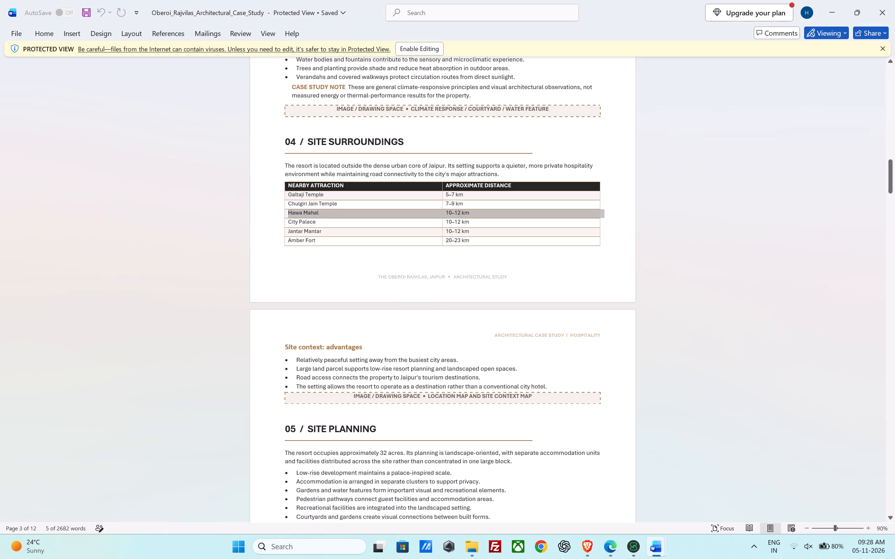
{"action": "left_click_drag", "start_coordinate": [349, 183], "coordinate": [282, 184]}
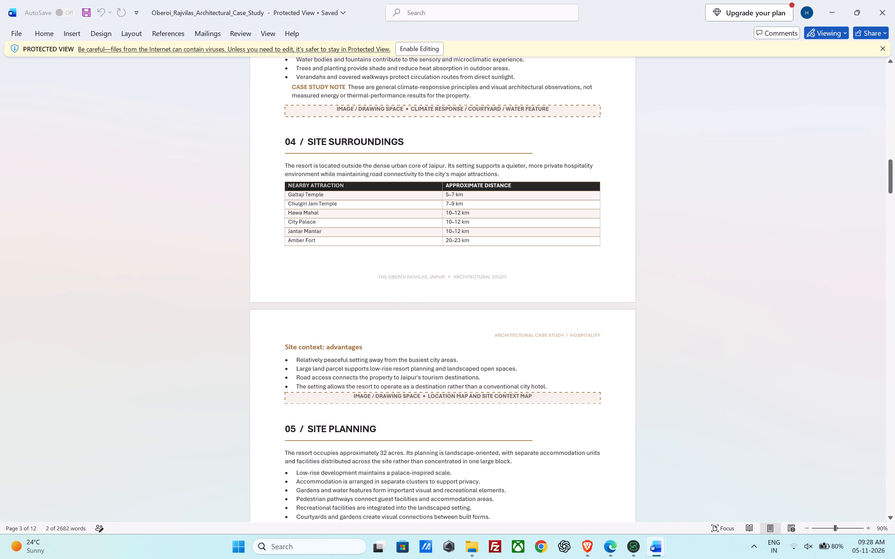
{"action": "key", "text": "ctrl+c"}
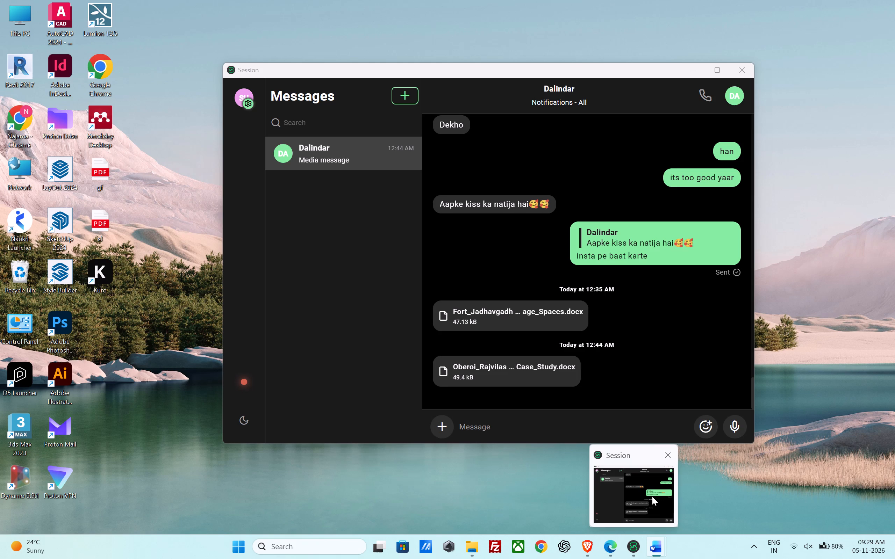
{"action": "left_click", "coordinate": [610, 486]}
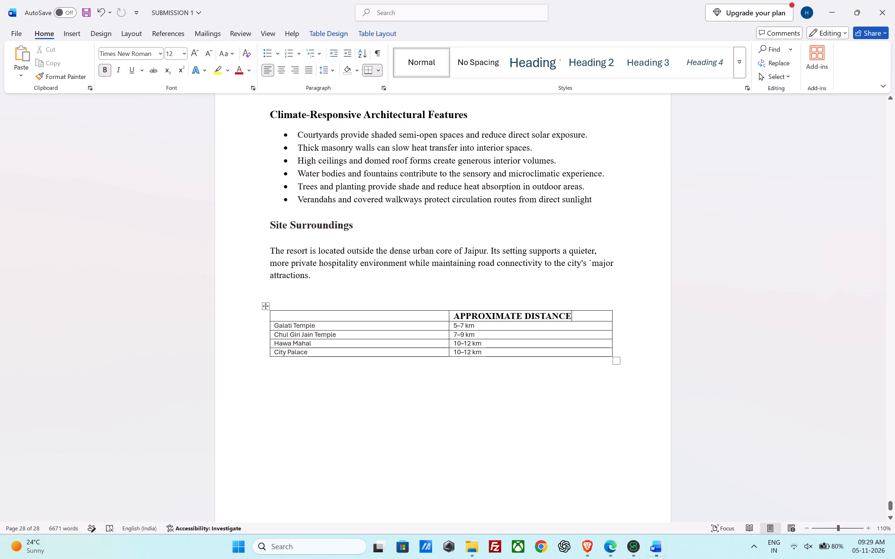
{"action": "left_click", "coordinate": [418, 315]}
{"action": "key", "text": "ctrl+v"}
Change both header cells of the Site Surroundings table to Capitalize Each Word.
{"action": "left_click_drag", "start_coordinate": [581, 317], "coordinate": [316, 317]}
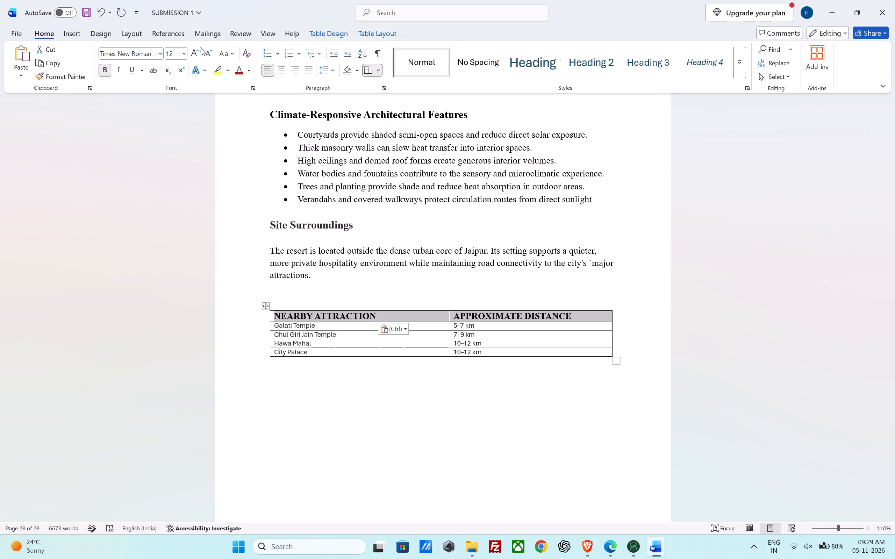
{"action": "left_click", "coordinate": [231, 57]}
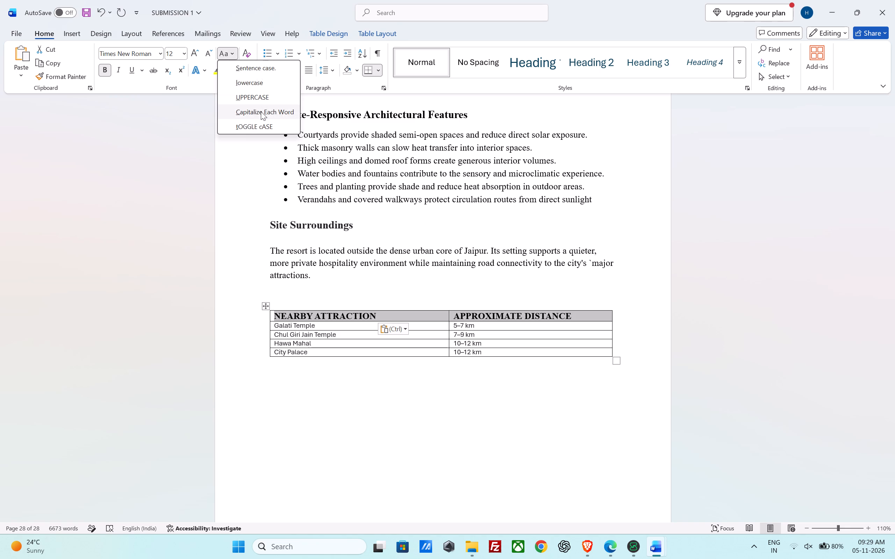
{"action": "left_click", "coordinate": [261, 111]}
{"action": "left_click", "coordinate": [245, 215]}
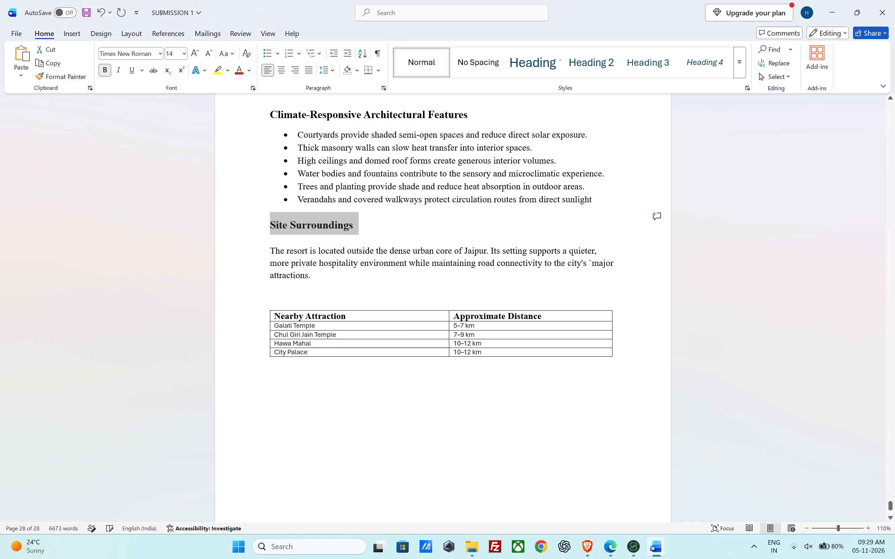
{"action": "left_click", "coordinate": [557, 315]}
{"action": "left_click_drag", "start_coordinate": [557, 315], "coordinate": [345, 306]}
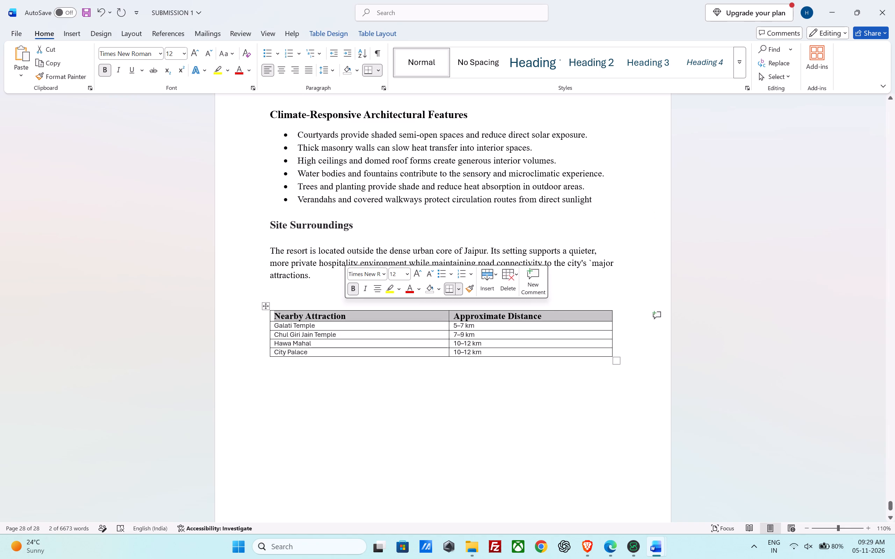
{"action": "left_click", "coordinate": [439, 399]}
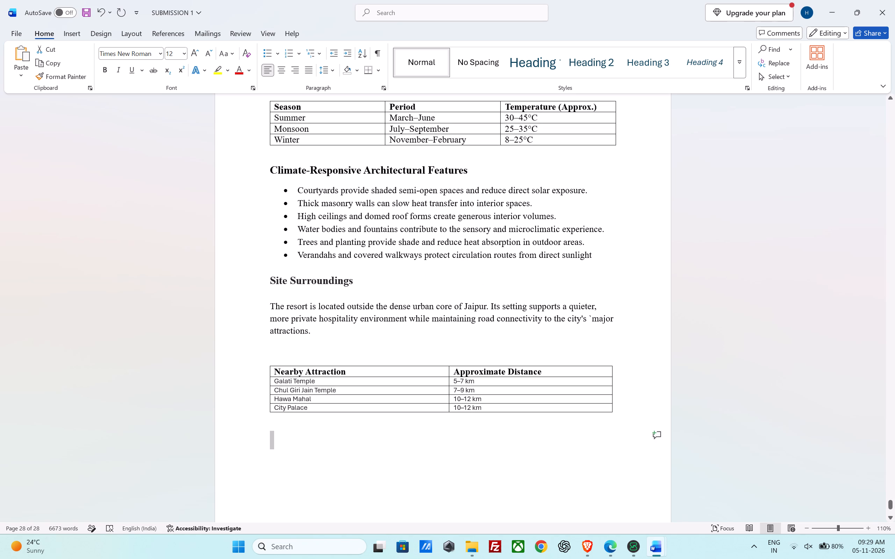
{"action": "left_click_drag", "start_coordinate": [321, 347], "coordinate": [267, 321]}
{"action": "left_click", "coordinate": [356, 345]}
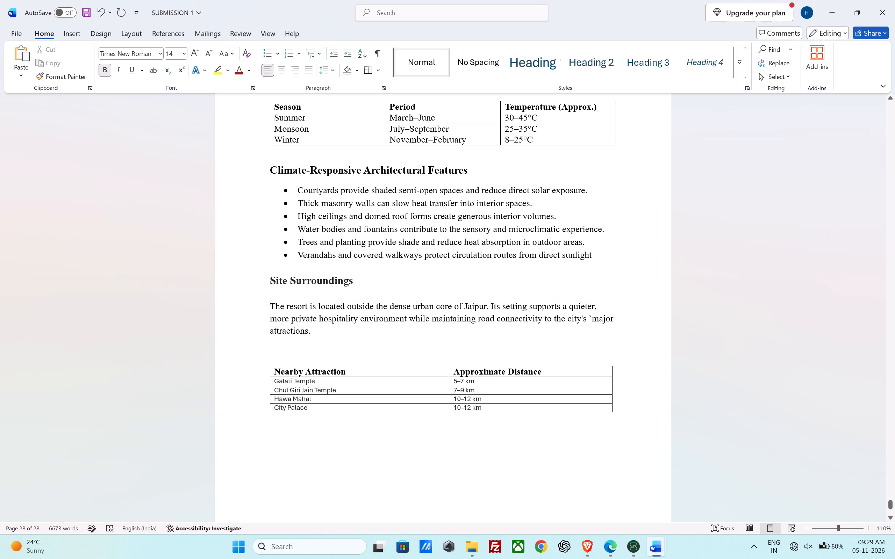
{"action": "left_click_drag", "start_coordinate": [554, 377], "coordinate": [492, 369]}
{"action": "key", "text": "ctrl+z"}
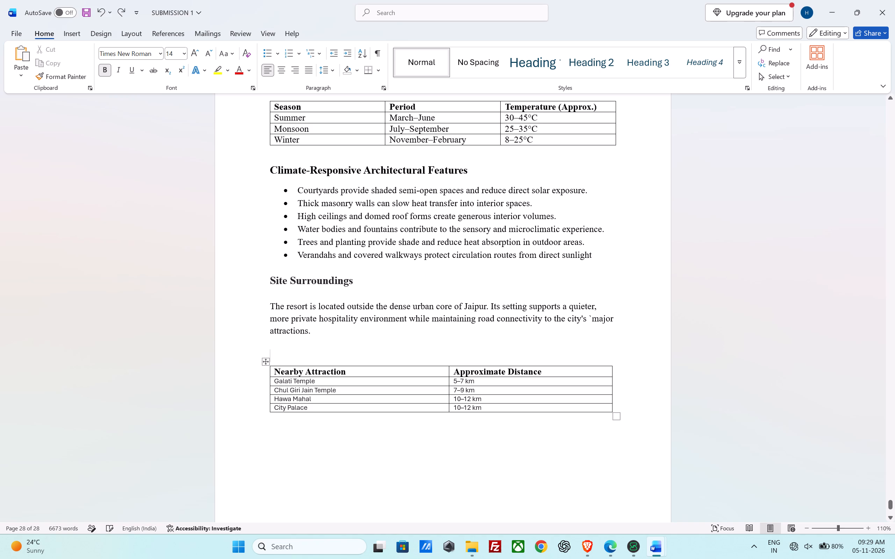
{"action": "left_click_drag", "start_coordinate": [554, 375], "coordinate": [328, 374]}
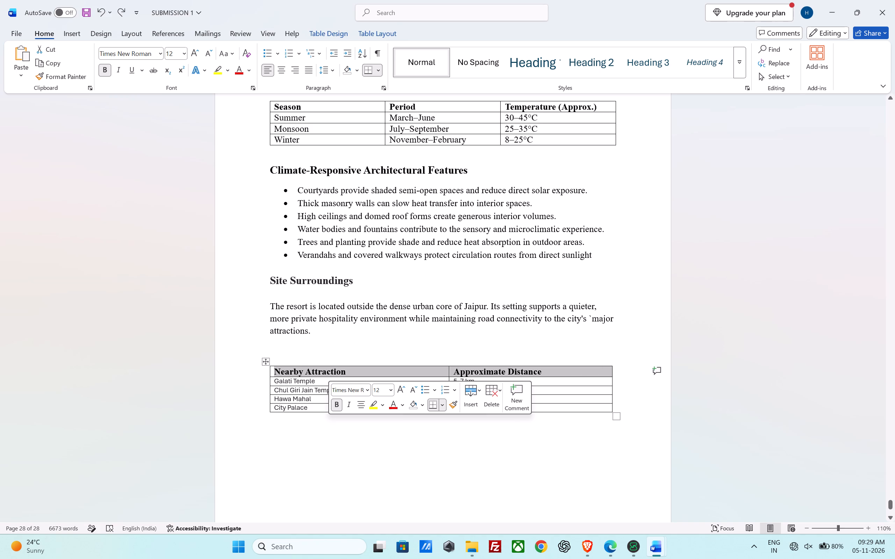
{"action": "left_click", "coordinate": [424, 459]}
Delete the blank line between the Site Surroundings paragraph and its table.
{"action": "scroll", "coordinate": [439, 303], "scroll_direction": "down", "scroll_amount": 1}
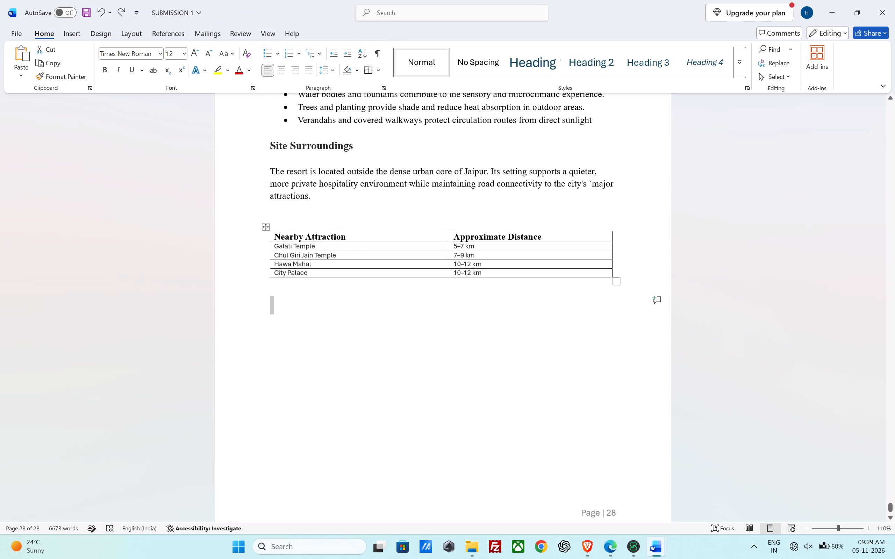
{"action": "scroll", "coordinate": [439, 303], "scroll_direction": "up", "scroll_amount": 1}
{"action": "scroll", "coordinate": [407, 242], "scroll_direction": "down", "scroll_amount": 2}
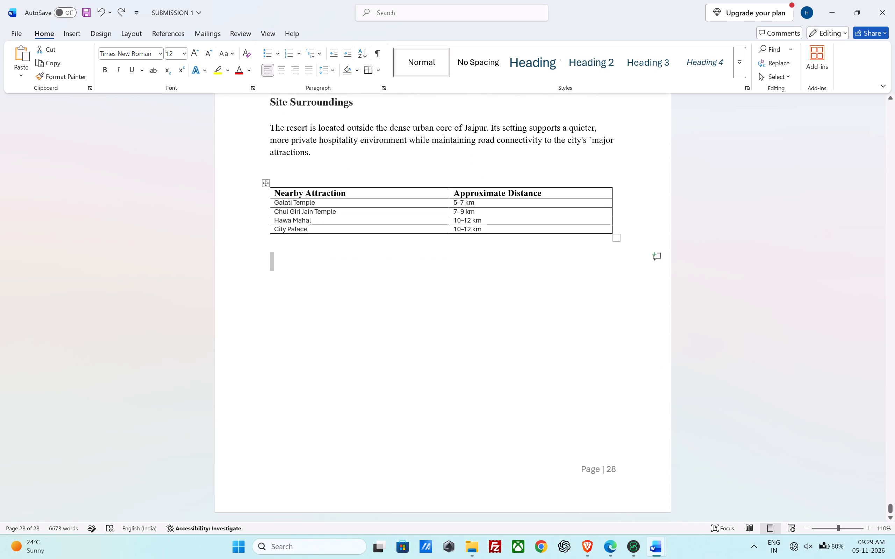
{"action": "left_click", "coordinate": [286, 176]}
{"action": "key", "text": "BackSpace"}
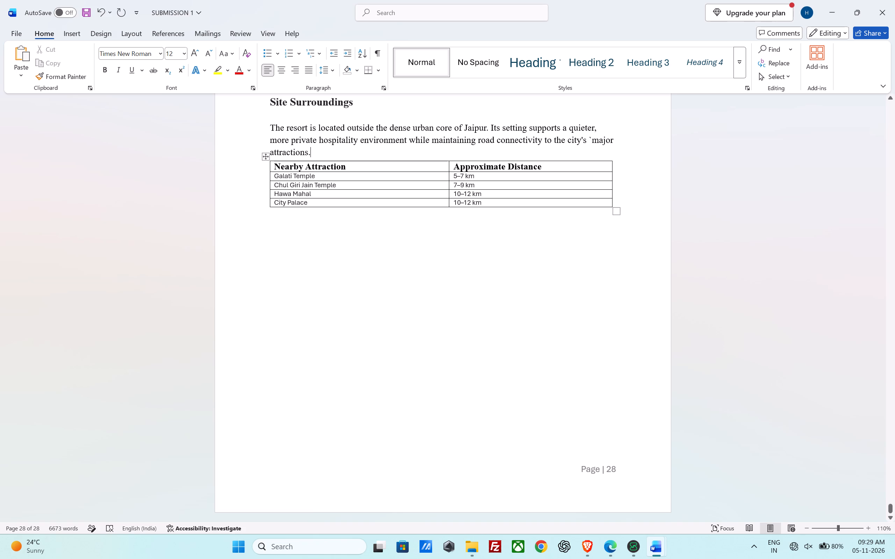
Examine the layout around the Climate table and compare it with the spacing of the Site Surroundings section.
{"action": "scroll", "coordinate": [322, 266], "scroll_direction": "up", "scroll_amount": 2}
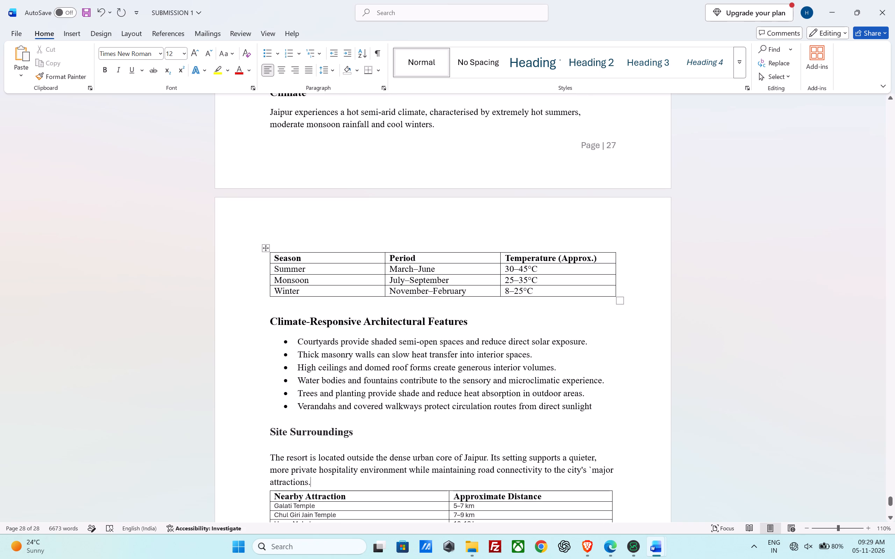
{"action": "scroll", "coordinate": [322, 266], "scroll_direction": "up", "scroll_amount": 2}
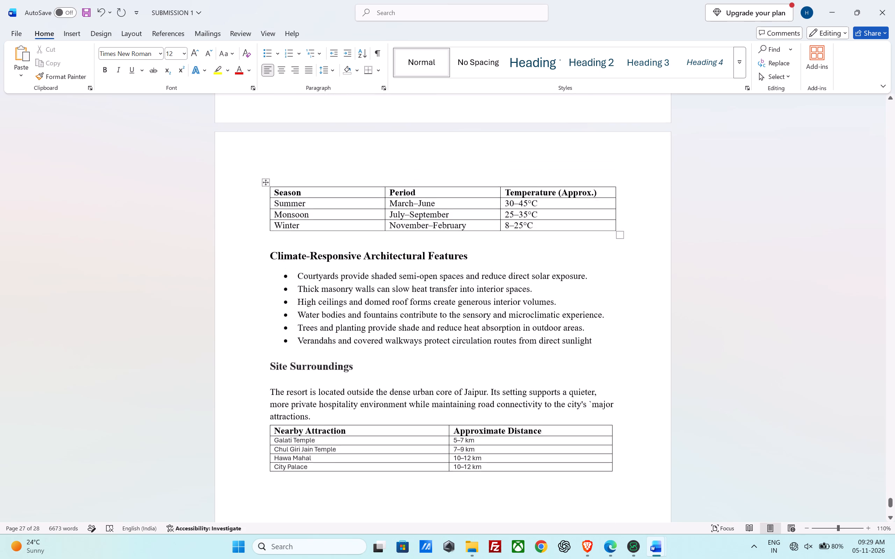
{"action": "scroll", "coordinate": [322, 266], "scroll_direction": "up", "scroll_amount": 1}
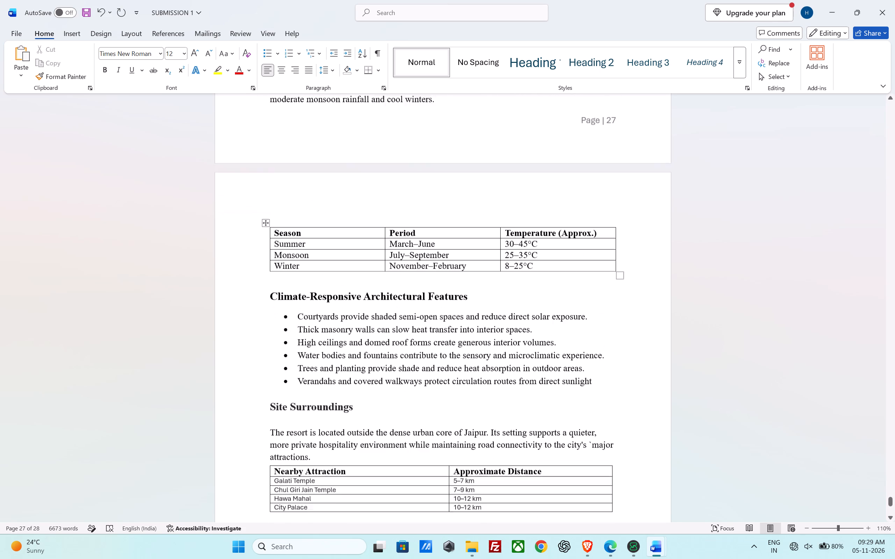
{"action": "scroll", "coordinate": [322, 266], "scroll_direction": "up", "scroll_amount": 1}
{"action": "scroll", "coordinate": [322, 266], "scroll_direction": "down", "scroll_amount": 1}
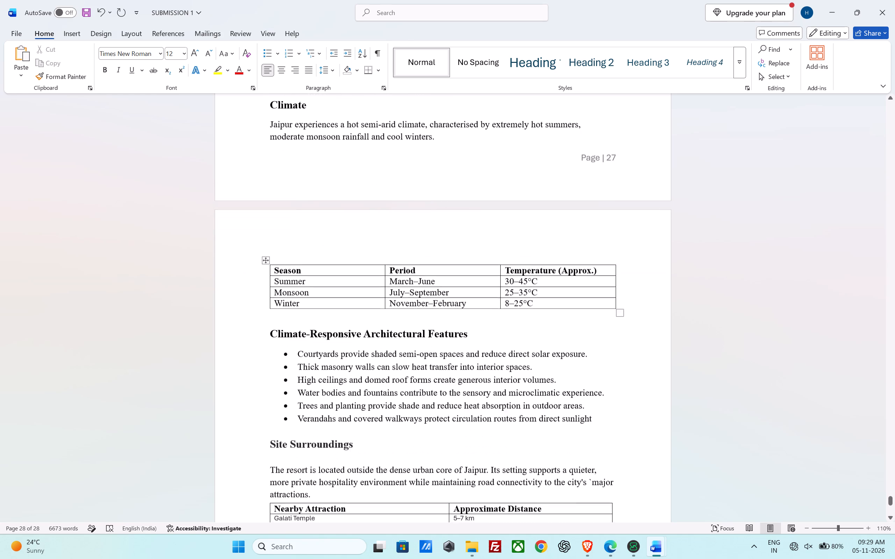
{"action": "scroll", "coordinate": [322, 266], "scroll_direction": "down", "scroll_amount": 2}
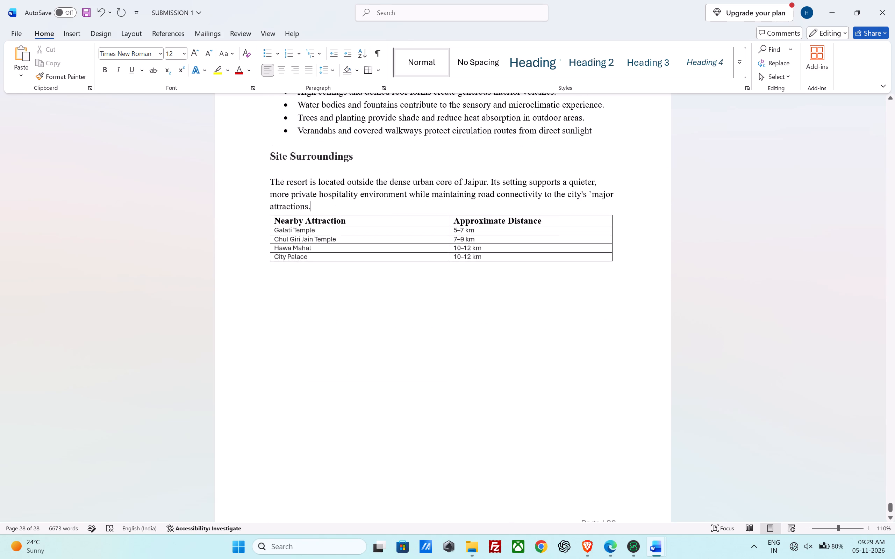
{"action": "scroll", "coordinate": [338, 376], "scroll_direction": "up", "scroll_amount": 2}
{"action": "scroll", "coordinate": [338, 376], "scroll_direction": "down", "scroll_amount": 2}
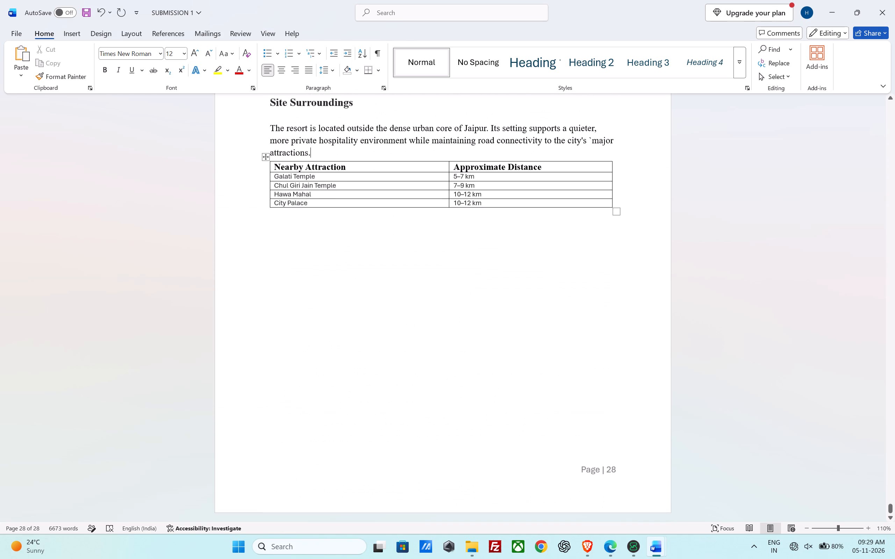
{"action": "scroll", "coordinate": [360, 321], "scroll_direction": "down", "scroll_amount": 1}
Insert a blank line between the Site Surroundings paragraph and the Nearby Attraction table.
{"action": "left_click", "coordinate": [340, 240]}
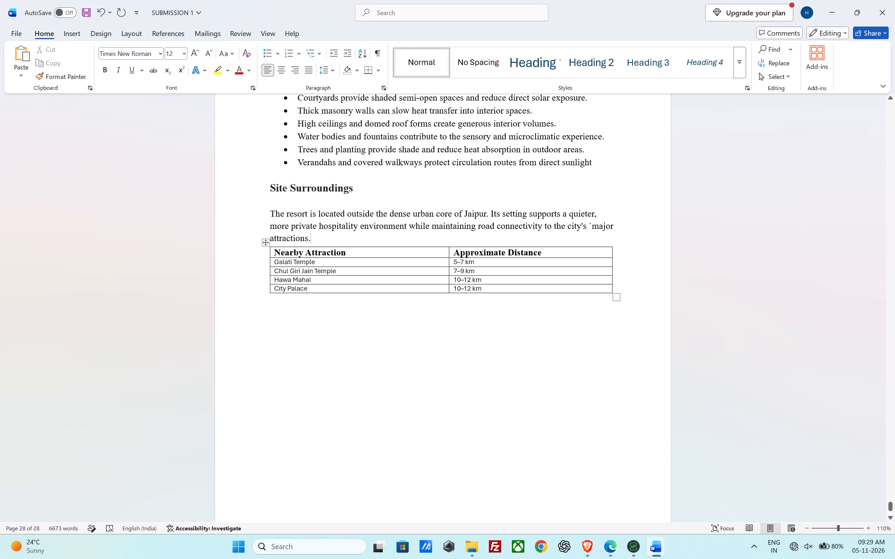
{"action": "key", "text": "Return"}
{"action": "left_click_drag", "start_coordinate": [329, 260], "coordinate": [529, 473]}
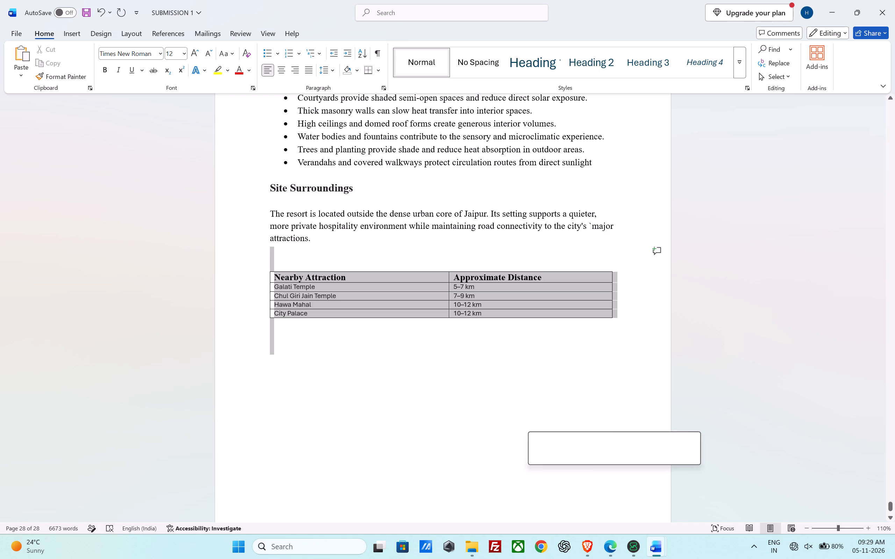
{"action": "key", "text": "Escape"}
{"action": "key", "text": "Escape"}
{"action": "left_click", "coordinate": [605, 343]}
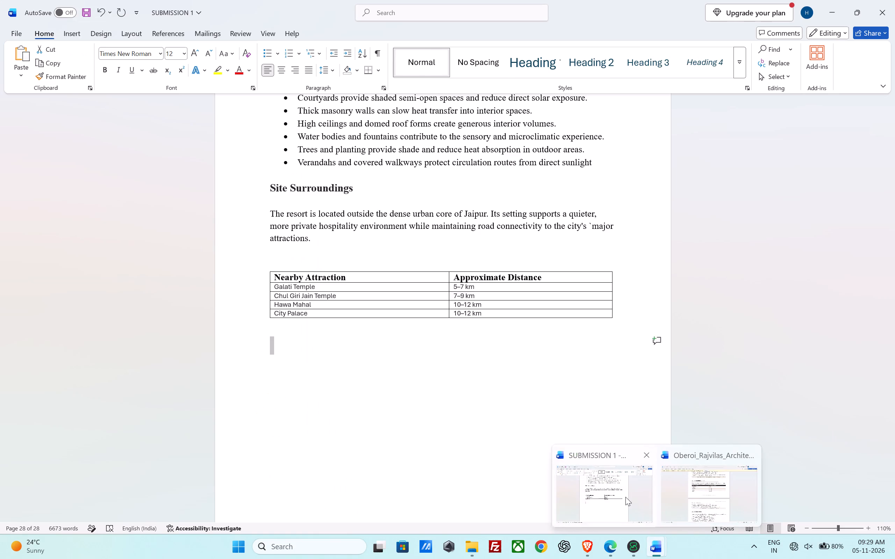
Switch to the Oberoi Rajvilas case study and look through the content following its Site Surroundings table.
{"action": "left_click", "coordinate": [695, 468]}
{"action": "scroll", "coordinate": [533, 269], "scroll_direction": "down", "scroll_amount": 2}
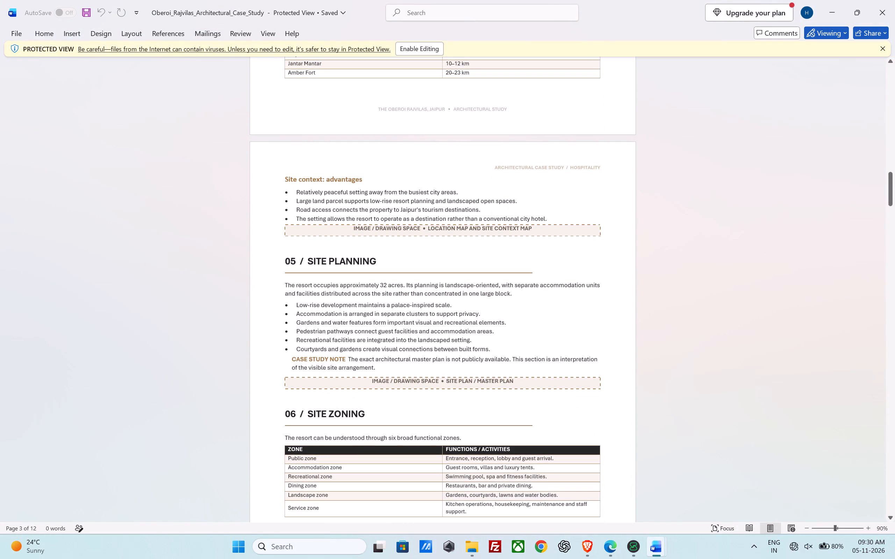
Look through the Site Planning and Site Zoning sections of the Oberoi Rajvilas case study.
{"action": "scroll", "coordinate": [521, 277], "scroll_direction": "down", "scroll_amount": 2}
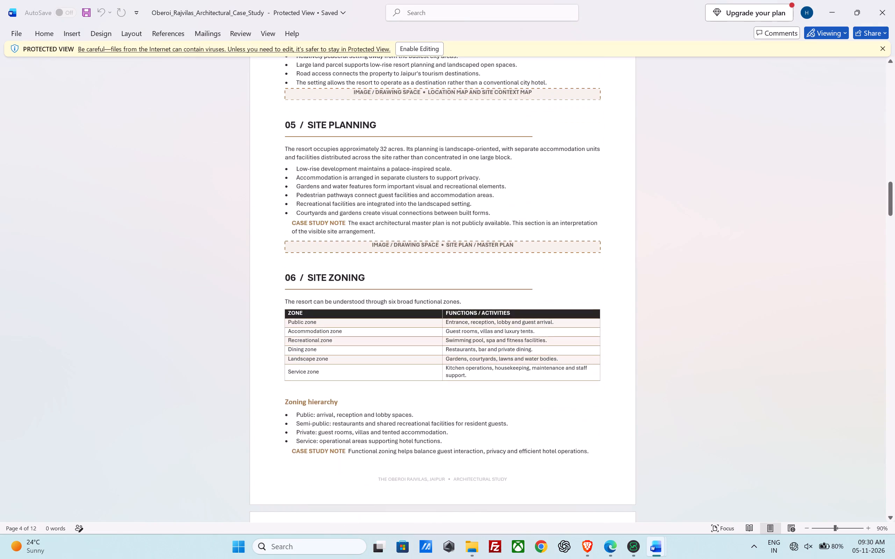
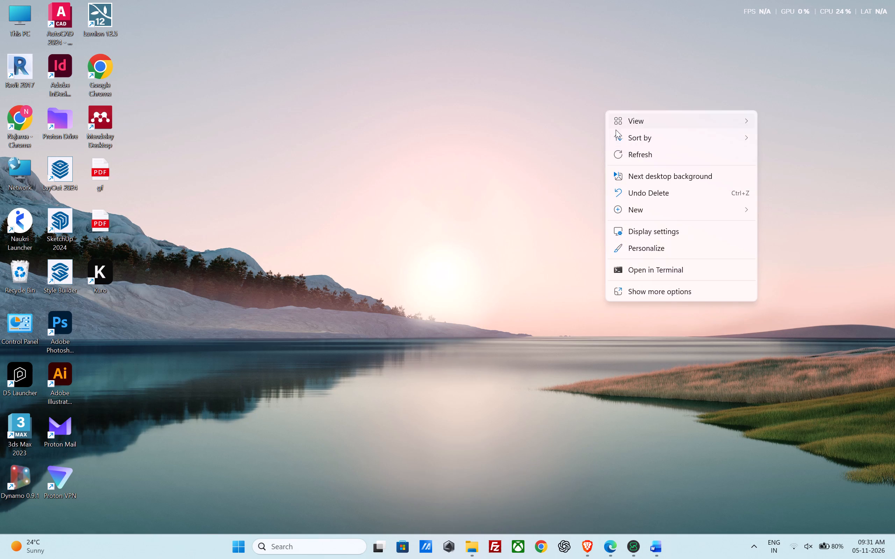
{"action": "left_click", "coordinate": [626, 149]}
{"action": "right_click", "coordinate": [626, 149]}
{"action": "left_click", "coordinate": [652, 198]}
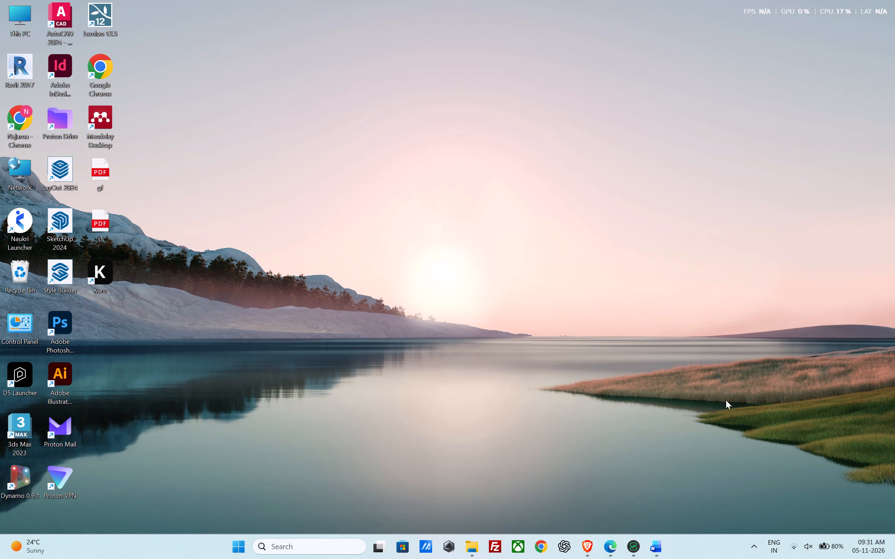
Connect the computer to the Galaxy A14 5G F327 Wi-Fi network.
{"action": "left_click", "coordinate": [800, 547]}
{"action": "left_click", "coordinate": [750, 362]}
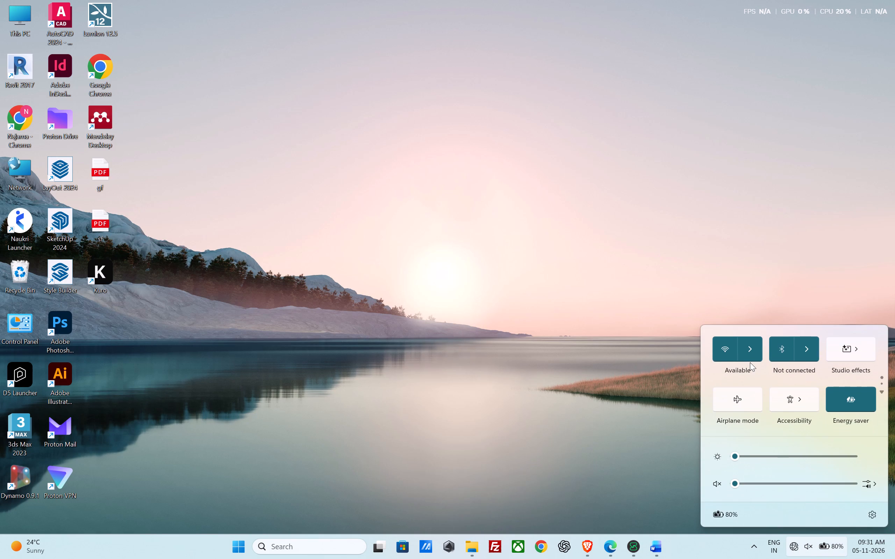
{"action": "left_click", "coordinate": [750, 349]}
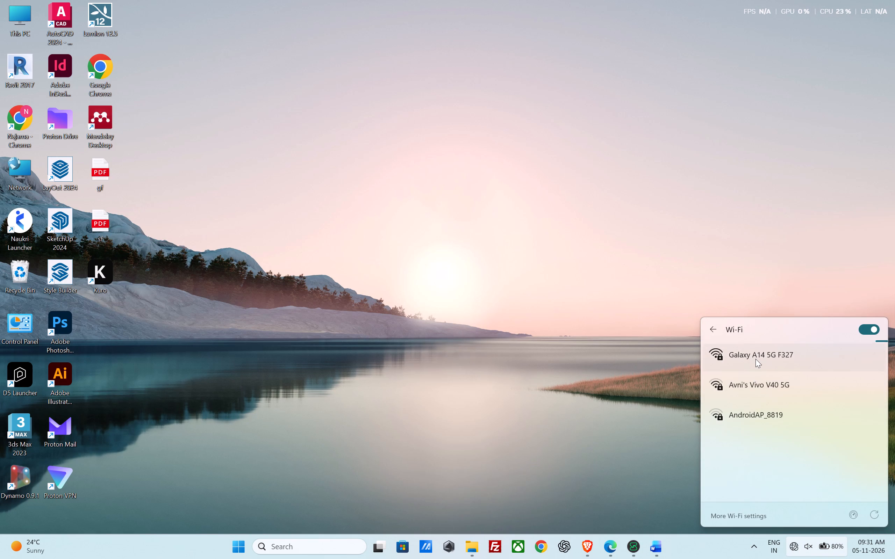
{"action": "left_click", "coordinate": [756, 359]}
{"action": "left_click", "coordinate": [831, 409]}
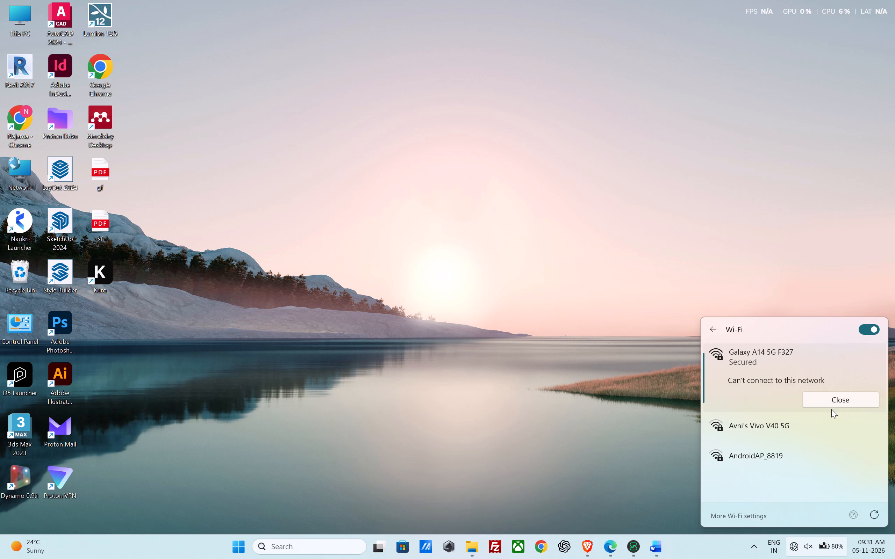
{"action": "left_click", "coordinate": [838, 404]}
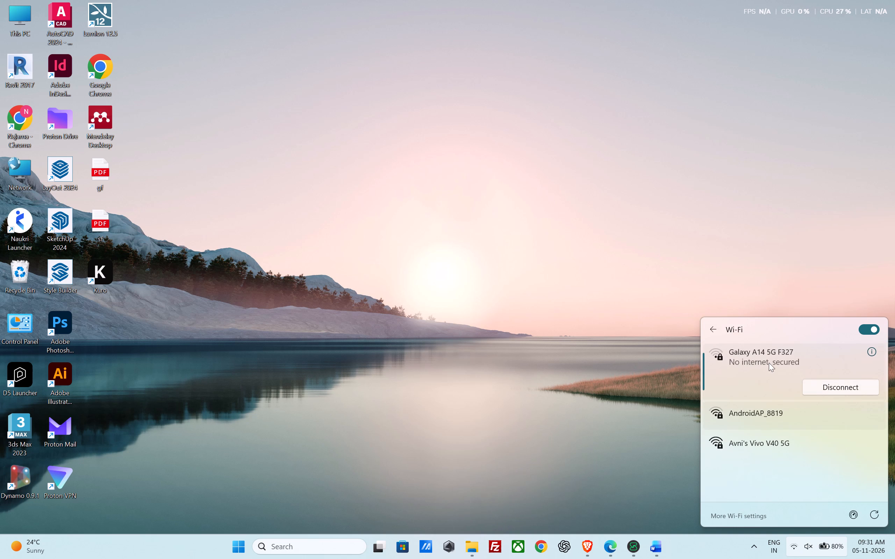
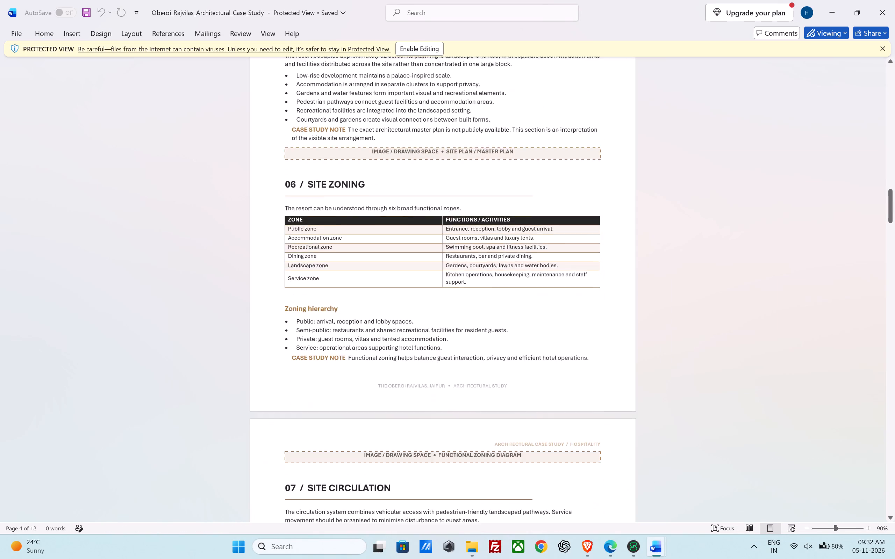
Copy the heading text "SITE PLANNING" without its number from the Oberoi Rajvilas case study and return to the SUBMISSION 1 document.
{"action": "scroll", "coordinate": [522, 350], "scroll_direction": "up", "scroll_amount": 1}
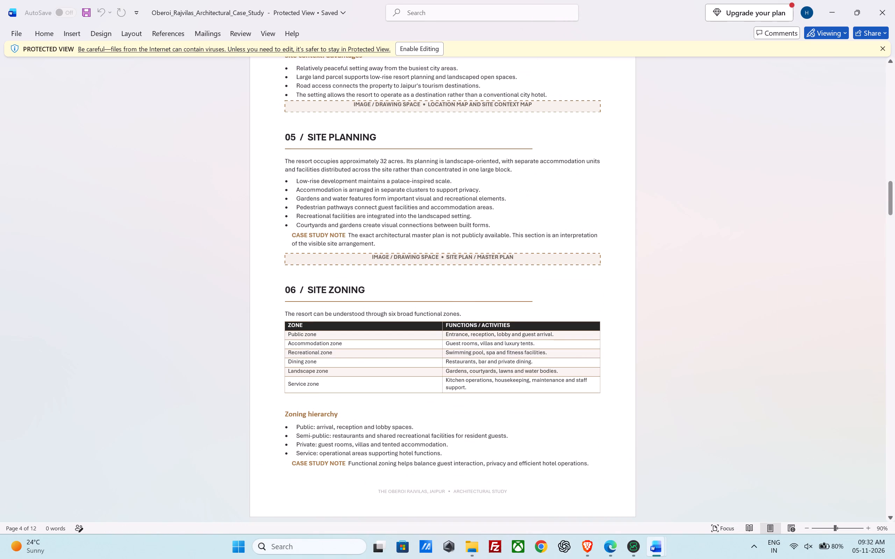
{"action": "left_click_drag", "start_coordinate": [284, 139], "coordinate": [364, 142]}
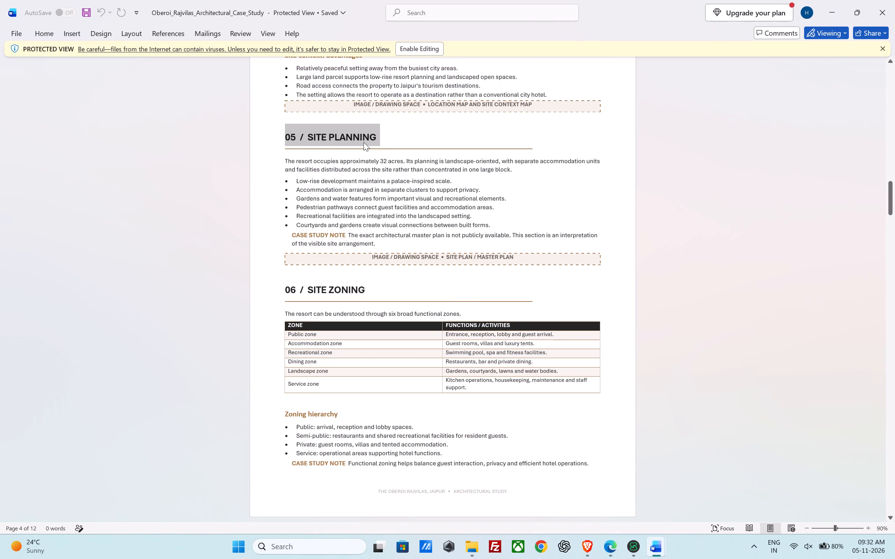
{"action": "left_click", "coordinate": [392, 135]}
{"action": "left_click_drag", "start_coordinate": [376, 136], "coordinate": [326, 137]}
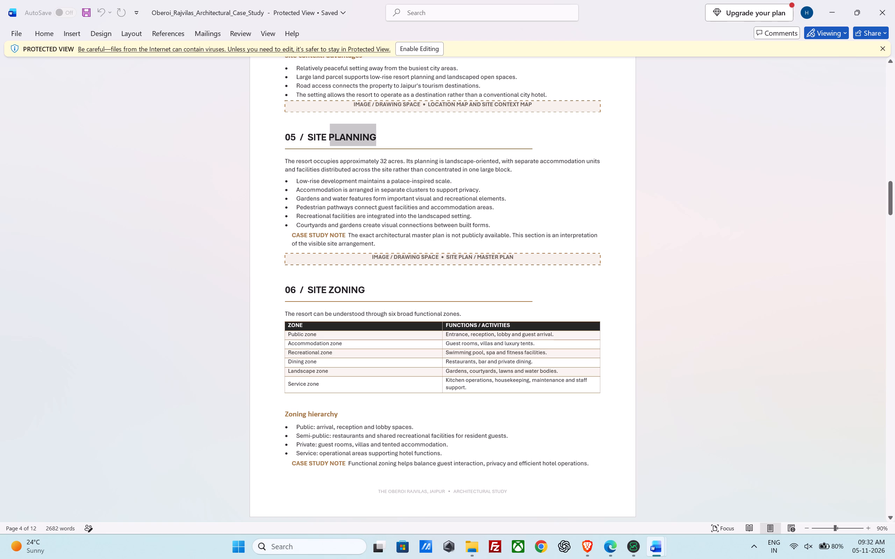
{"action": "left_click_drag", "start_coordinate": [326, 137], "coordinate": [309, 138]}
{"action": "key", "text": "ctrl+c"}
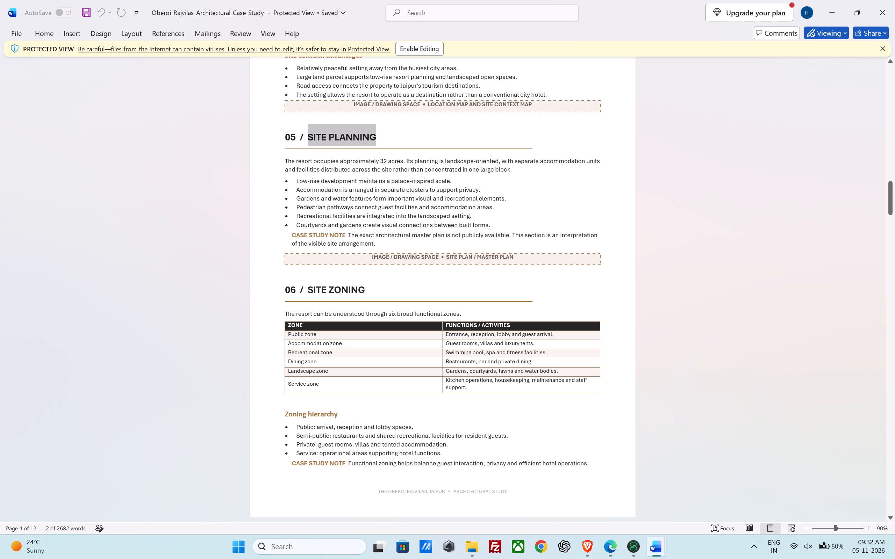
{"action": "left_click", "coordinate": [604, 481]}
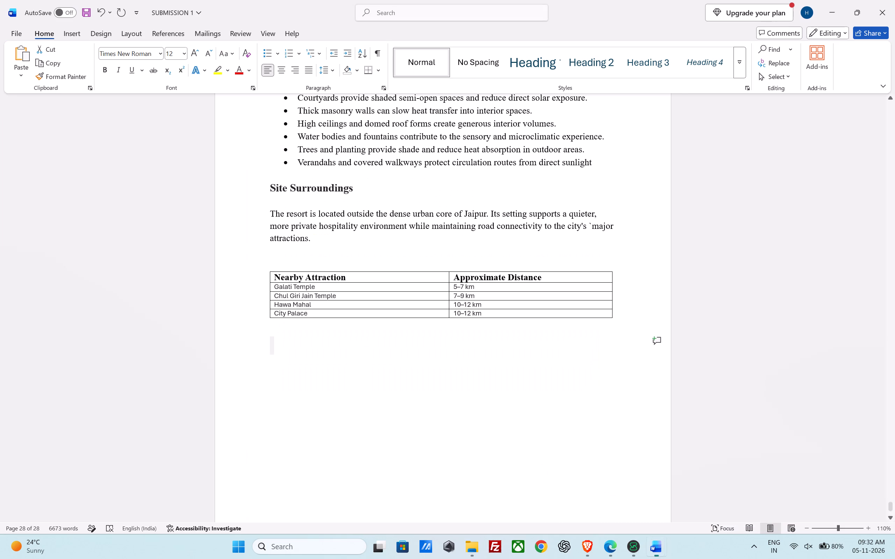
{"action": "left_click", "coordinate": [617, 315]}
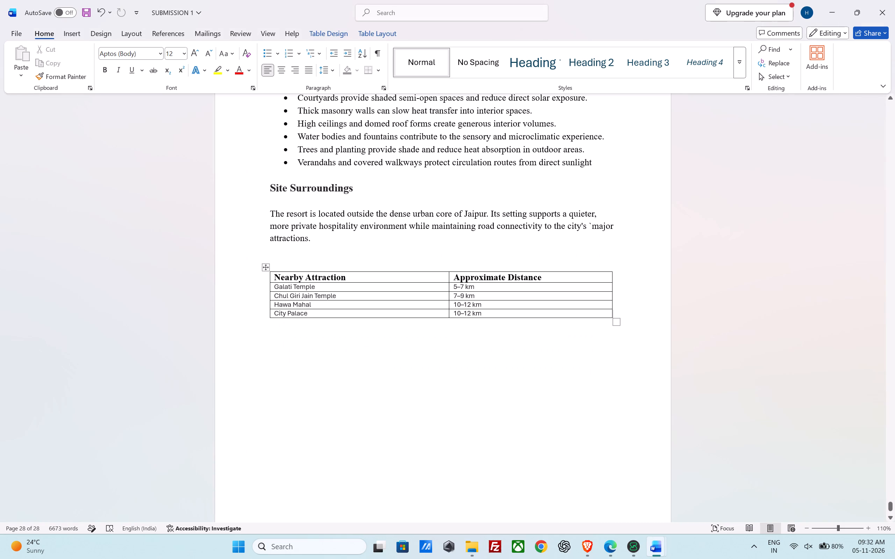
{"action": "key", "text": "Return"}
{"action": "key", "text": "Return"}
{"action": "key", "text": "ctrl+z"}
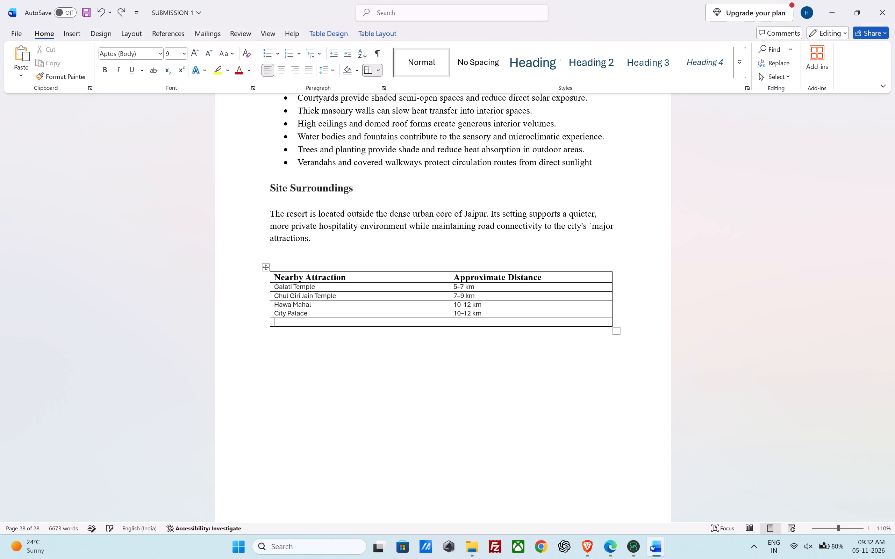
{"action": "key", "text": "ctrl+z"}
Paste the copied SITE PLANNING heading below the Nearby Attraction table.
{"action": "left_click", "coordinate": [512, 349]}
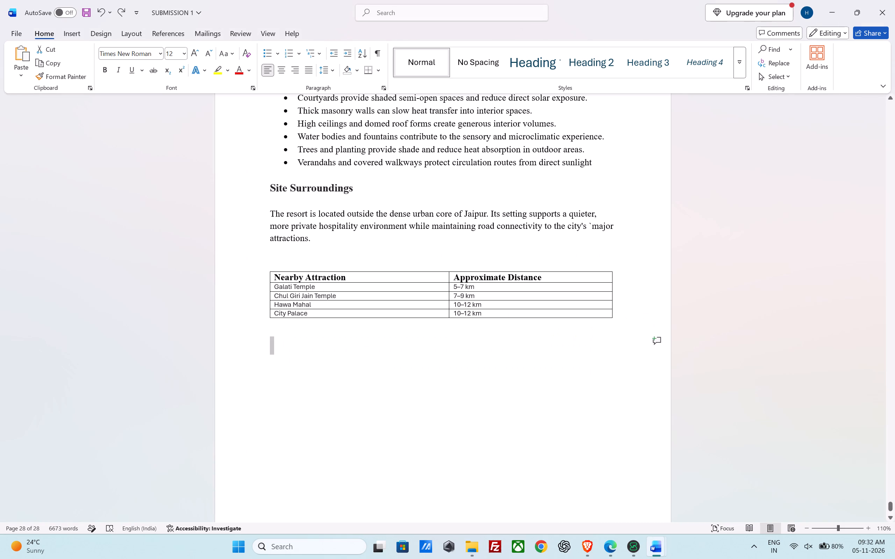
{"action": "left_click", "coordinate": [403, 324]}
{"action": "key", "text": "Return"}
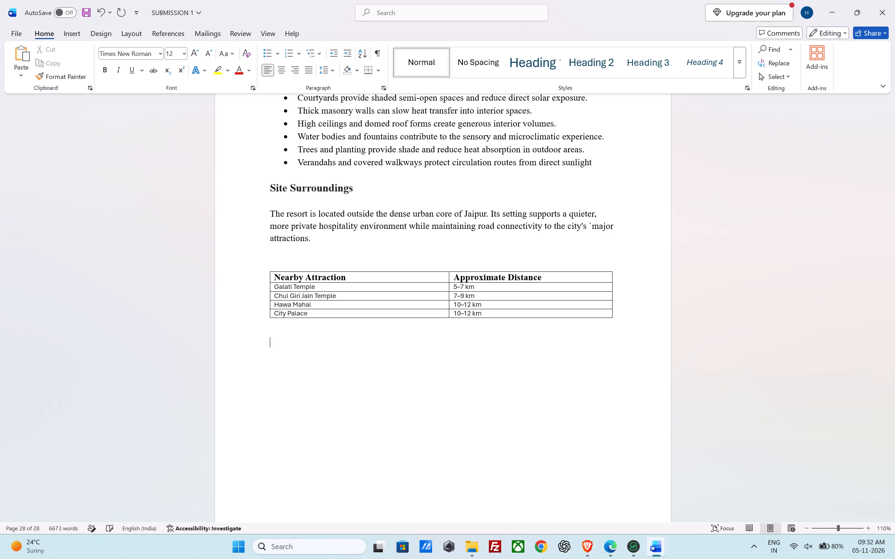
{"action": "key", "text": "ctrl+v"}
Change the SITE PLANNING heading's case to capitalize each word and start a new line beneath it.
{"action": "left_click_drag", "start_coordinate": [341, 342], "coordinate": [282, 342]}
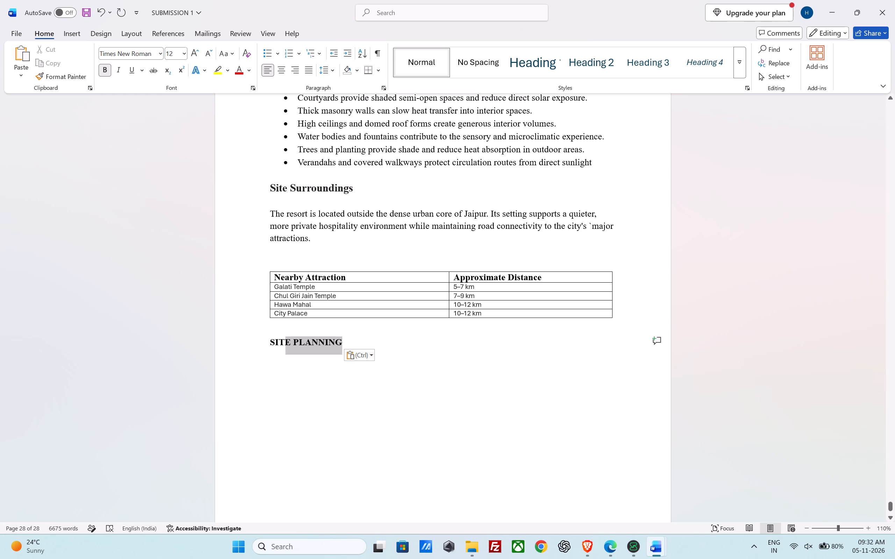
{"action": "left_click_drag", "start_coordinate": [282, 342], "coordinate": [272, 341]}
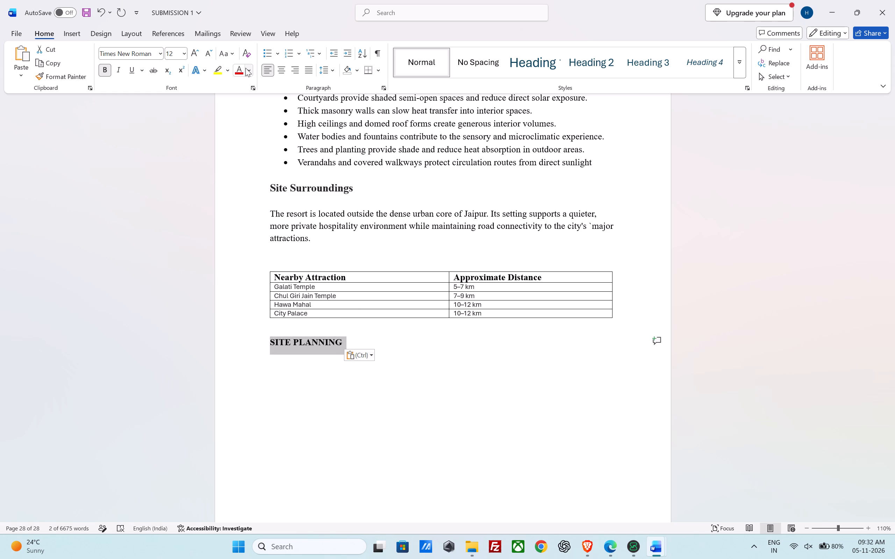
{"action": "left_click", "coordinate": [234, 53]}
{"action": "left_click", "coordinate": [250, 115]}
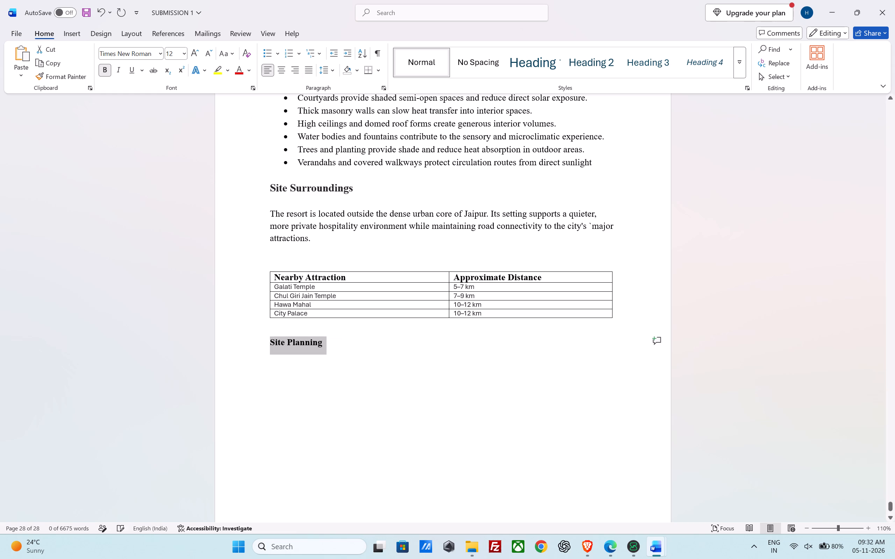
{"action": "left_click", "coordinate": [361, 332]}
{"action": "left_click", "coordinate": [353, 339]}
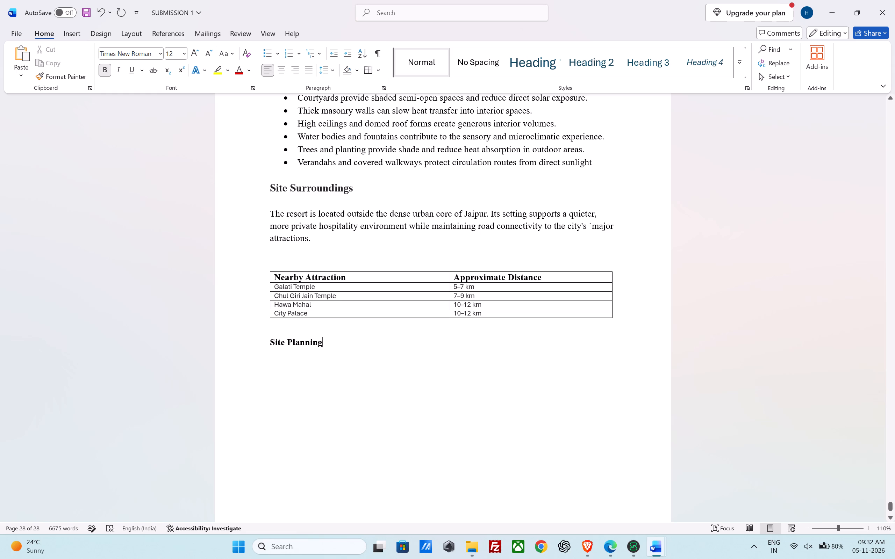
{"action": "key", "text": "Return"}
Set the font size of the four attraction rows, Galati Temple through City Palace, to 12.
{"action": "left_click_drag", "start_coordinate": [488, 314], "coordinate": [310, 291]}
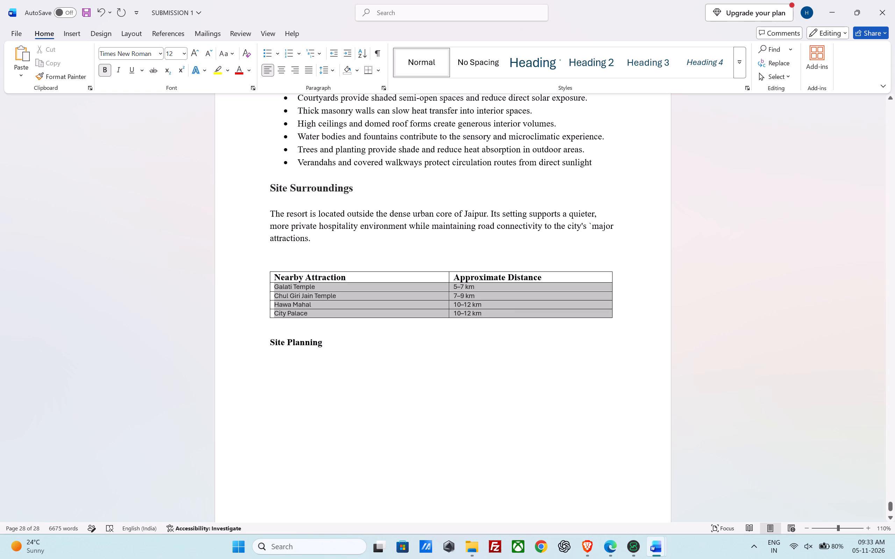
{"action": "left_click_drag", "start_coordinate": [310, 291], "coordinate": [310, 289]}
{"action": "left_click", "coordinate": [375, 306]}
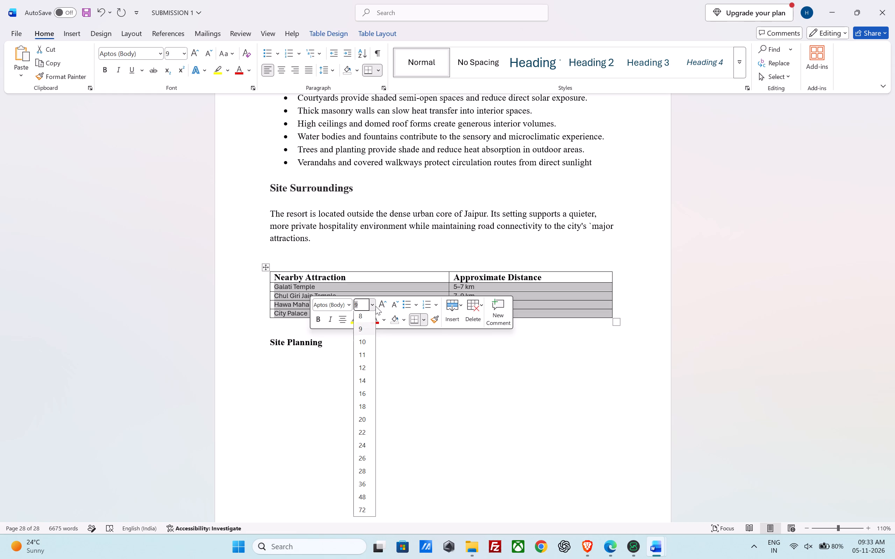
{"action": "left_click", "coordinate": [365, 371]}
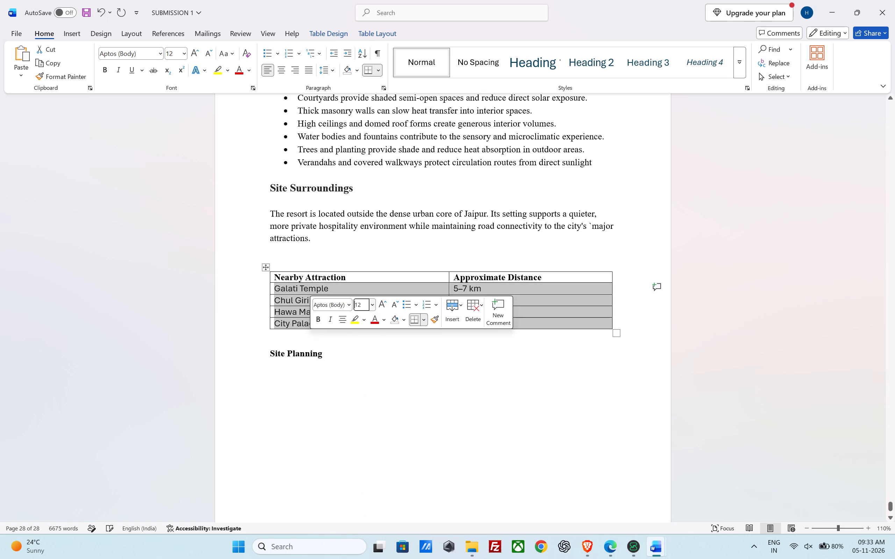
{"action": "left_click", "coordinate": [393, 378]}
Open the font choices for the four attraction rows below the Nearby Attraction table's header.
{"action": "left_click_drag", "start_coordinate": [495, 323], "coordinate": [312, 297]}
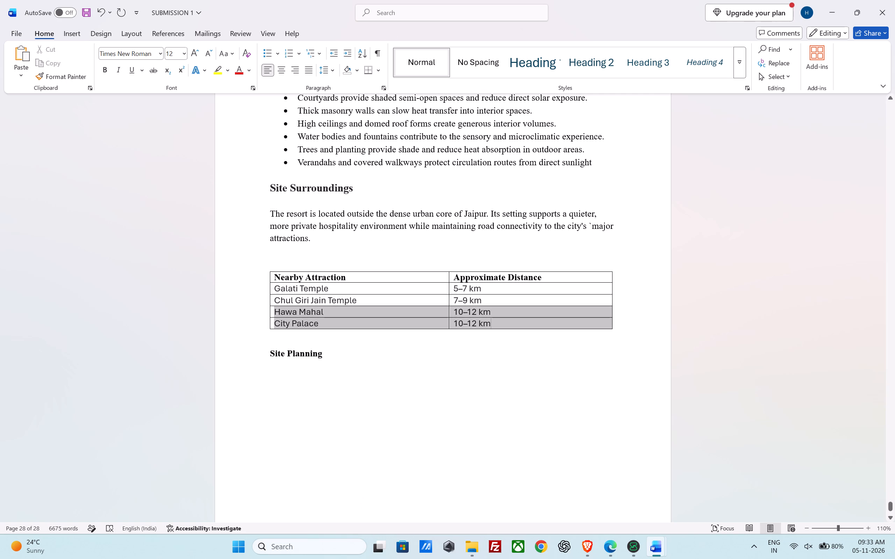
{"action": "left_click_drag", "start_coordinate": [312, 297], "coordinate": [299, 286]}
{"action": "left_click", "coordinate": [338, 302]}
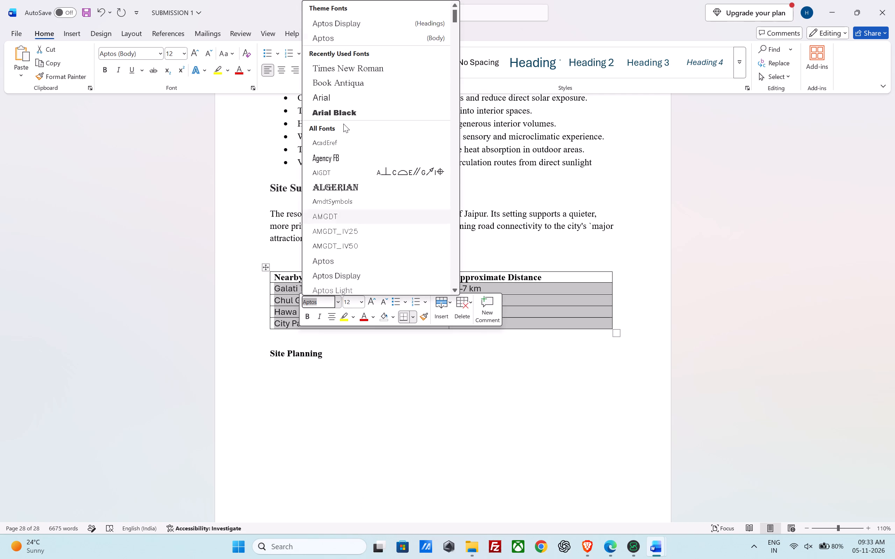
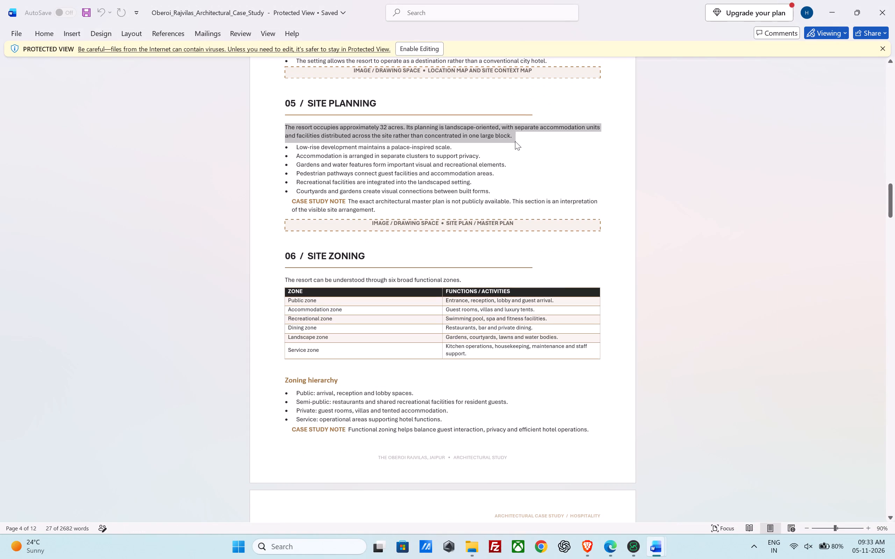
Copy the selected Site Planning introductory paragraph from the Oberoi Rajvilas case study and paste it beneath the Site Planning heading in SUBMISSION 1.
{"action": "key", "text": "ctrl+c"}
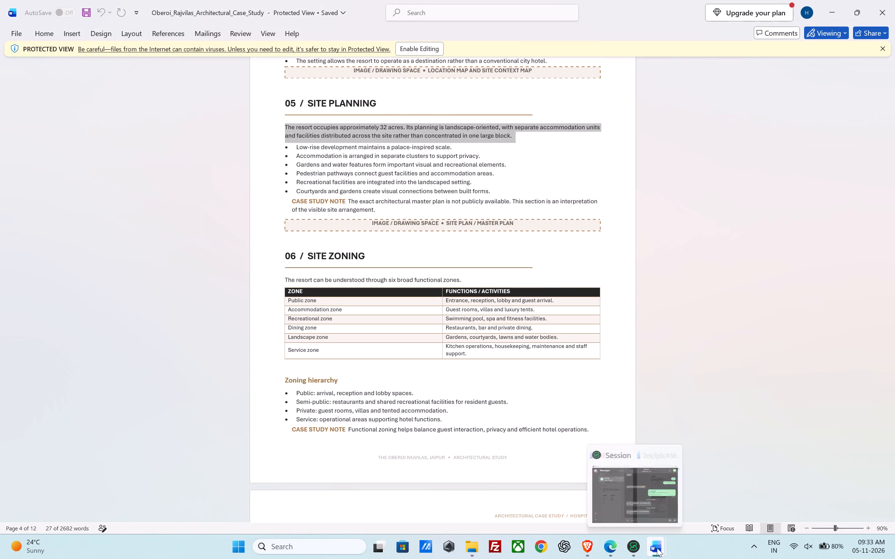
{"action": "left_click", "coordinate": [609, 512]}
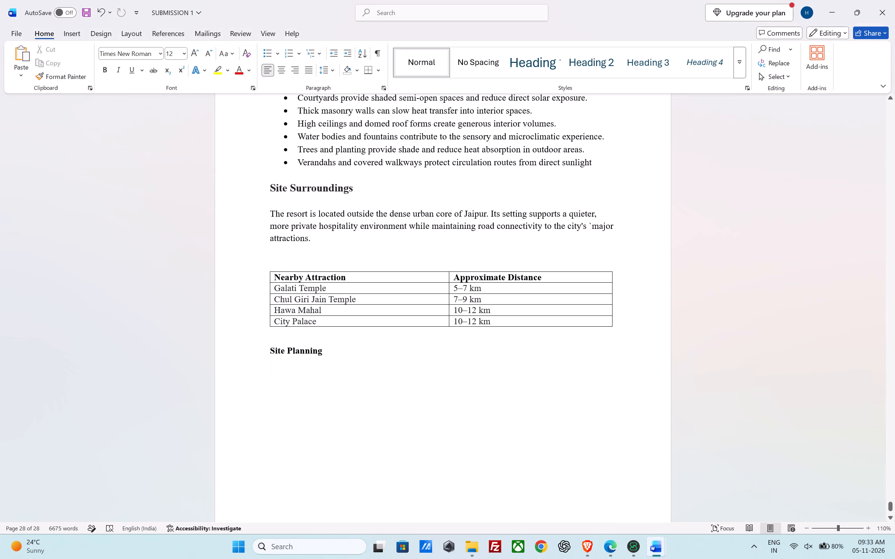
{"action": "key", "text": "ctrl+v"}
{"action": "left_click_drag", "start_coordinate": [316, 398], "coordinate": [279, 381]}
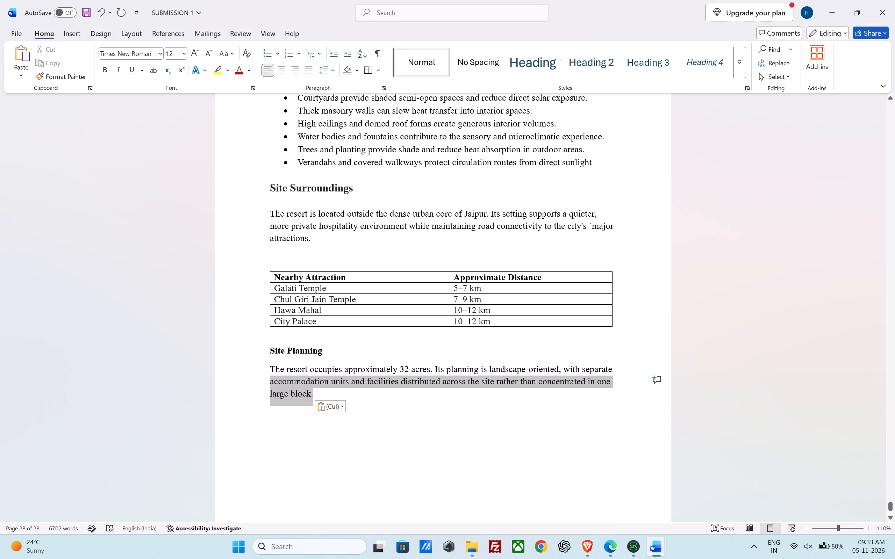
{"action": "left_click_drag", "start_coordinate": [279, 381], "coordinate": [278, 372]}
{"action": "left_click", "coordinate": [405, 412]}
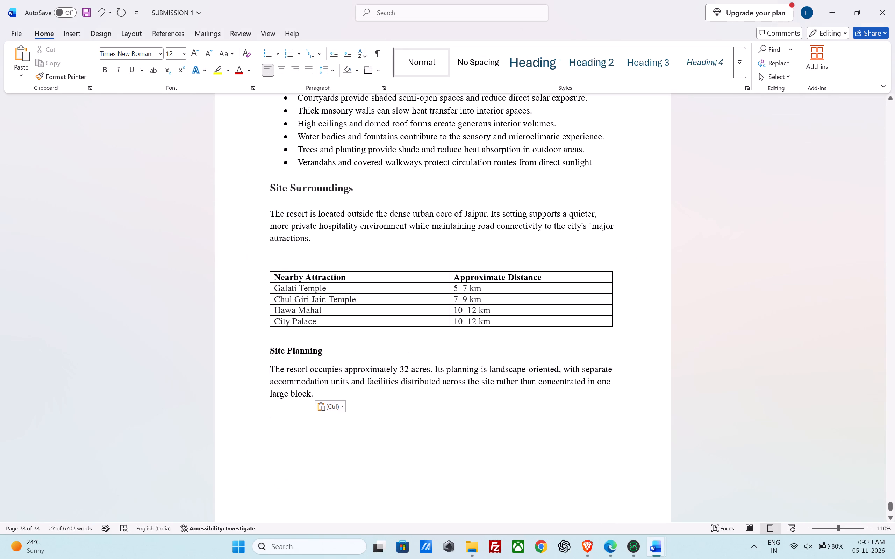
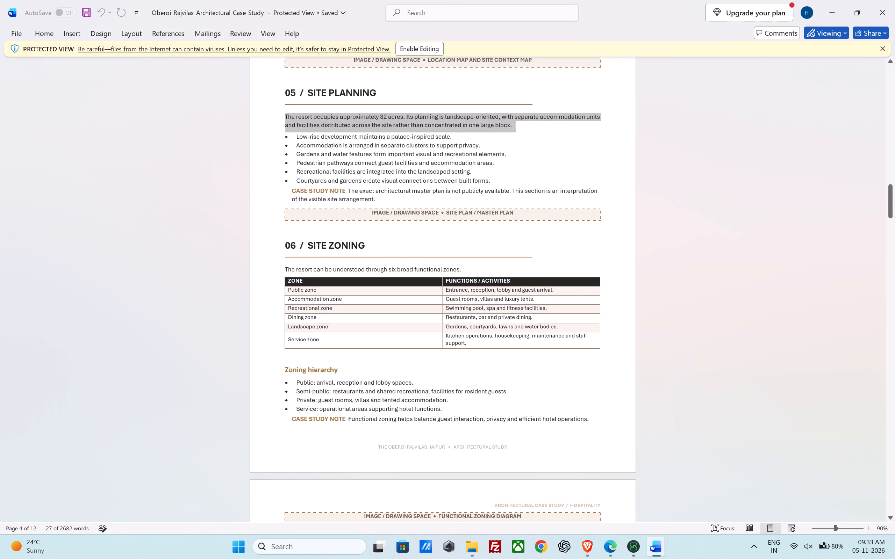
Copy the six Site Planning bullet points from the Oberoi Rajvilas case study and paste them below the introductory paragraph in SUBMISSION 1.
{"action": "left_click_drag", "start_coordinate": [294, 136], "coordinate": [432, 181]}
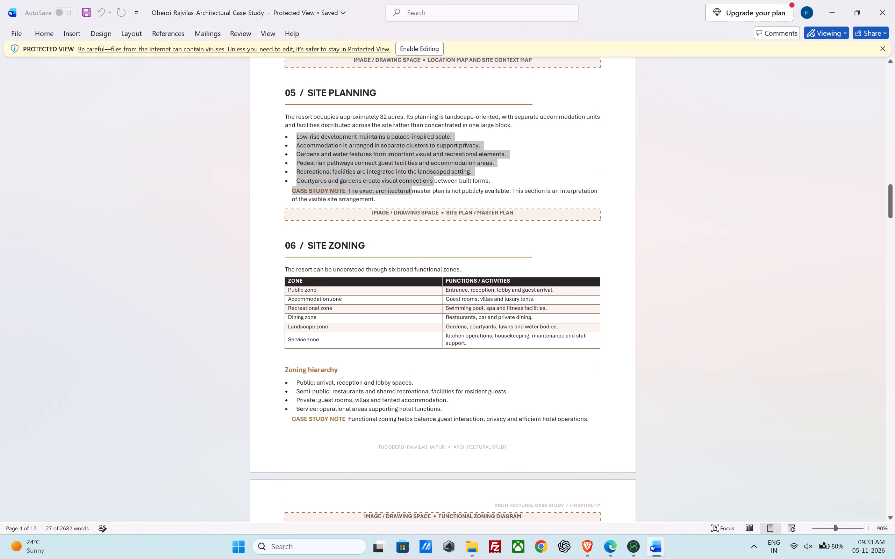
{"action": "left_click_drag", "start_coordinate": [432, 181], "coordinate": [493, 181]}
{"action": "key", "text": "ctrl+c"}
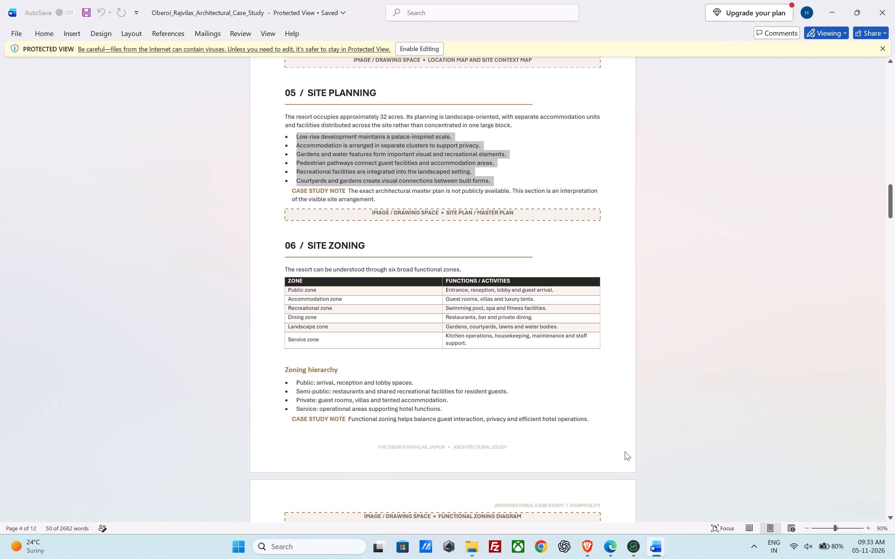
{"action": "left_click", "coordinate": [618, 493]}
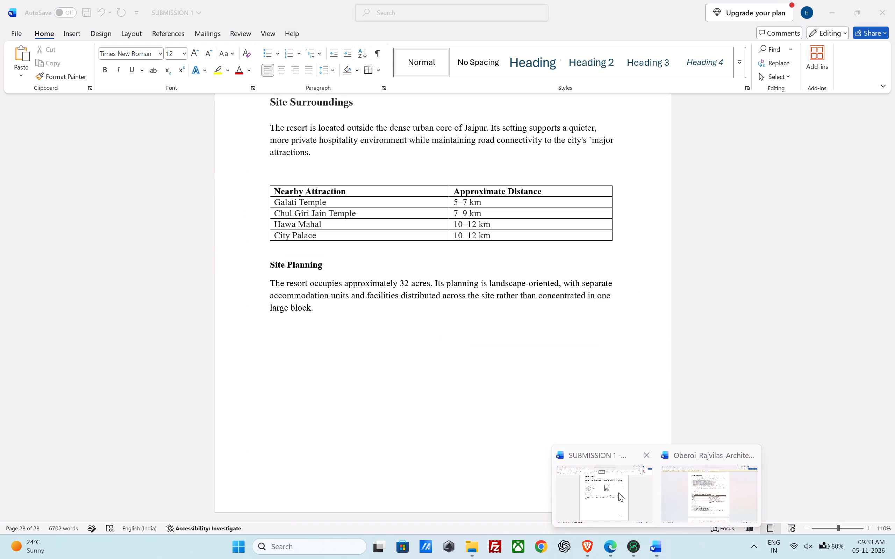
{"action": "key", "text": "ctrl+v"}
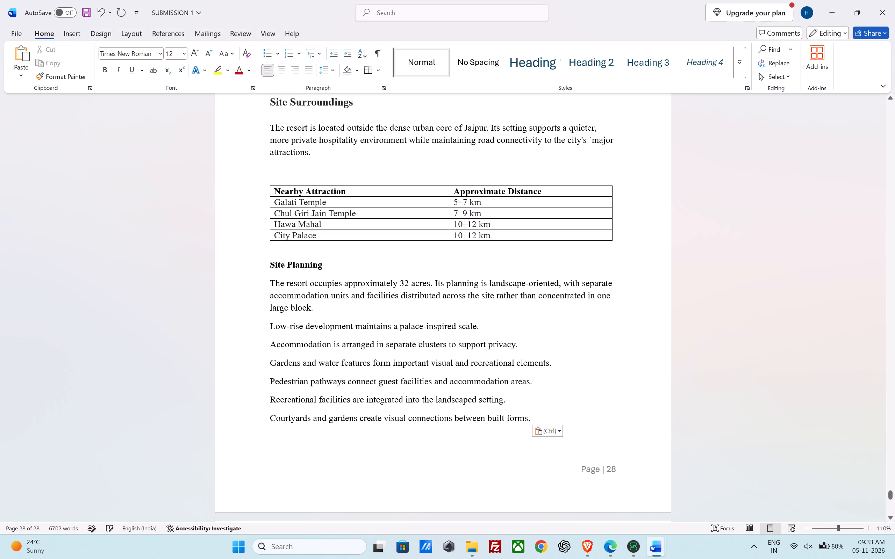
Format the six pasted Site Planning lines, from "Low-rise development" to "Courtyards and gardens", as a bulleted list.
{"action": "left_click_drag", "start_coordinate": [270, 322], "coordinate": [509, 418]}
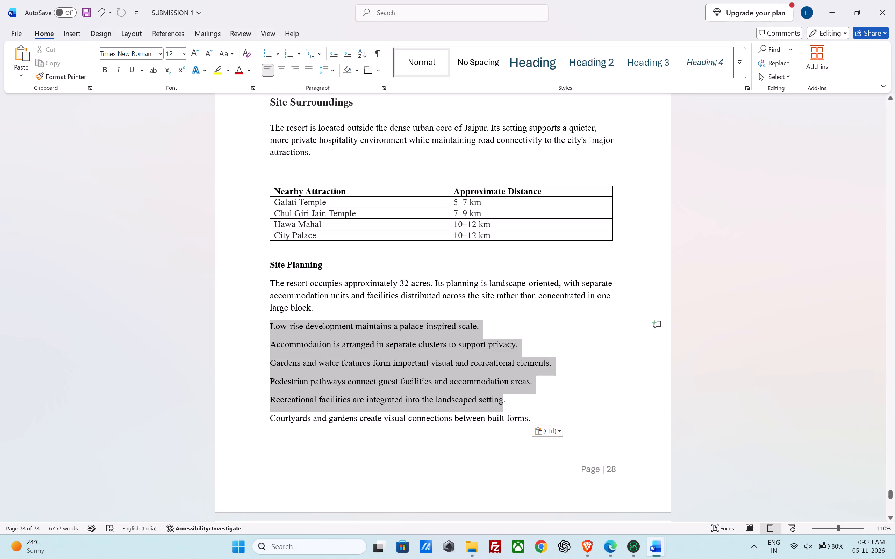
{"action": "left_click_drag", "start_coordinate": [509, 418], "coordinate": [520, 418]}
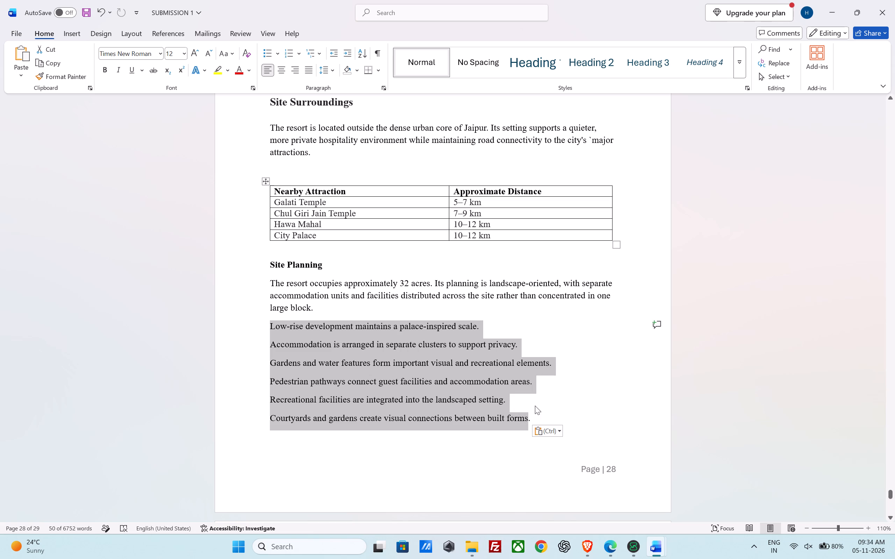
{"action": "left_click_drag", "start_coordinate": [535, 417], "coordinate": [268, 322]}
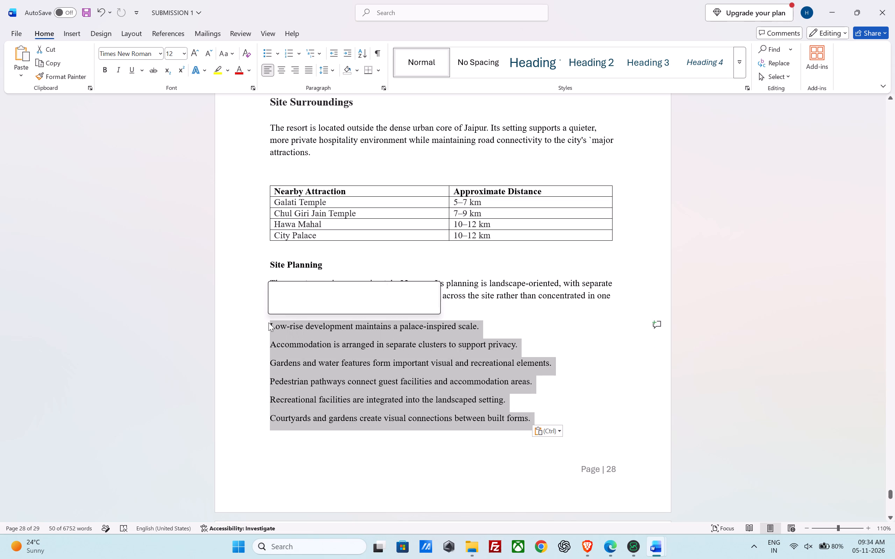
{"action": "left_click", "coordinate": [264, 55]}
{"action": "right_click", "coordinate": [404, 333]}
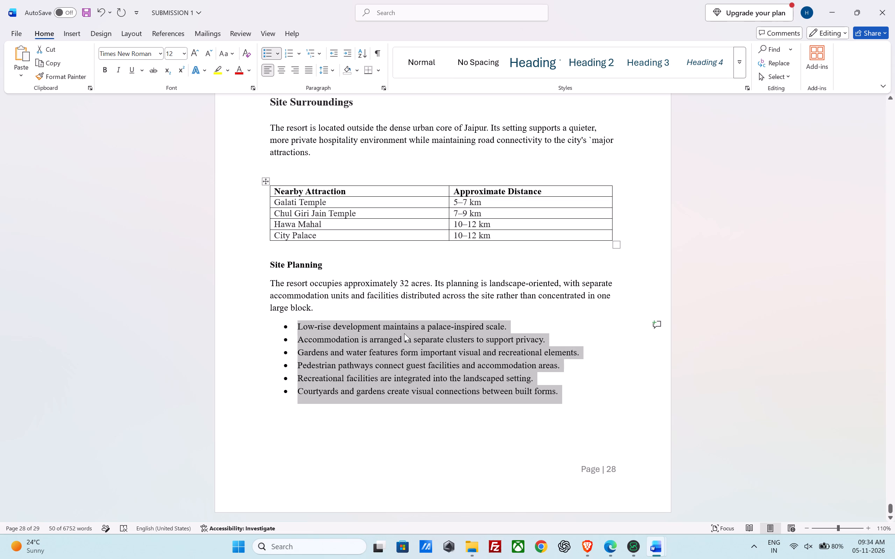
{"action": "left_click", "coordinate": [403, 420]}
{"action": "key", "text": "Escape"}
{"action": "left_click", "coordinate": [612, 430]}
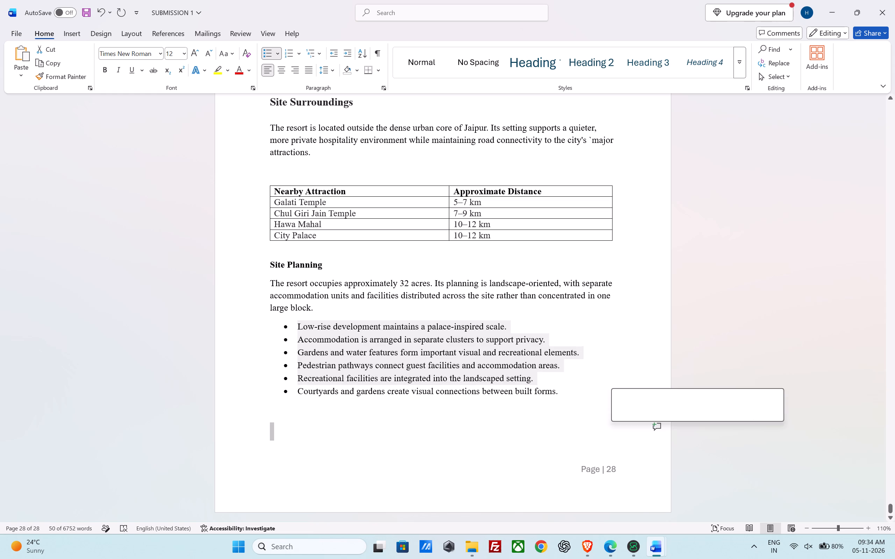
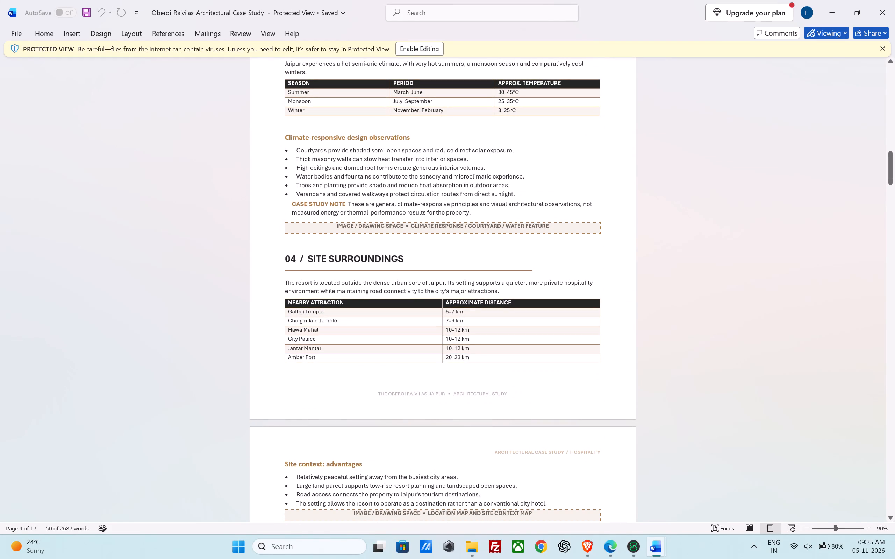
Look back through the Oberoi Rajvilas case study from Site Surroundings to the cover page and Introduction section.
{"action": "scroll", "coordinate": [606, 235], "scroll_direction": "up", "scroll_amount": 4}
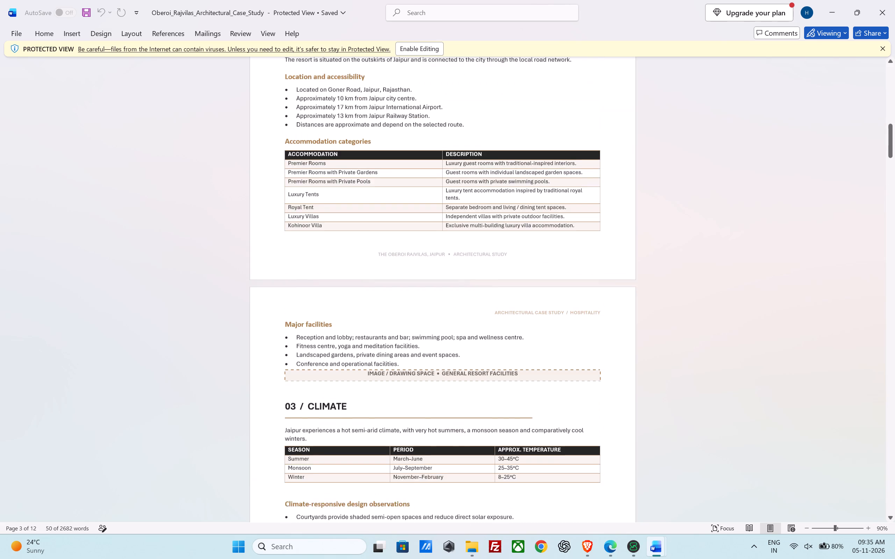
{"action": "scroll", "coordinate": [606, 235], "scroll_direction": "up", "scroll_amount": 4}
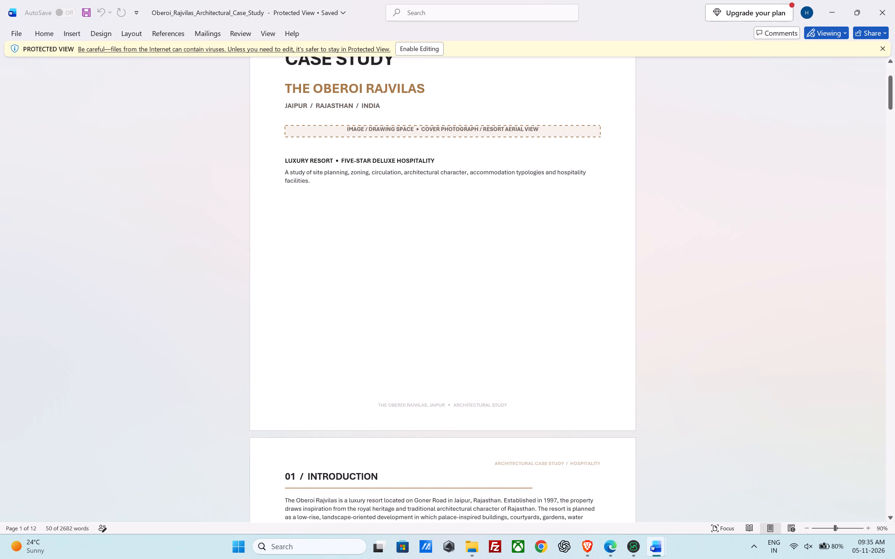
{"action": "scroll", "coordinate": [606, 235], "scroll_direction": "down", "scroll_amount": 1}
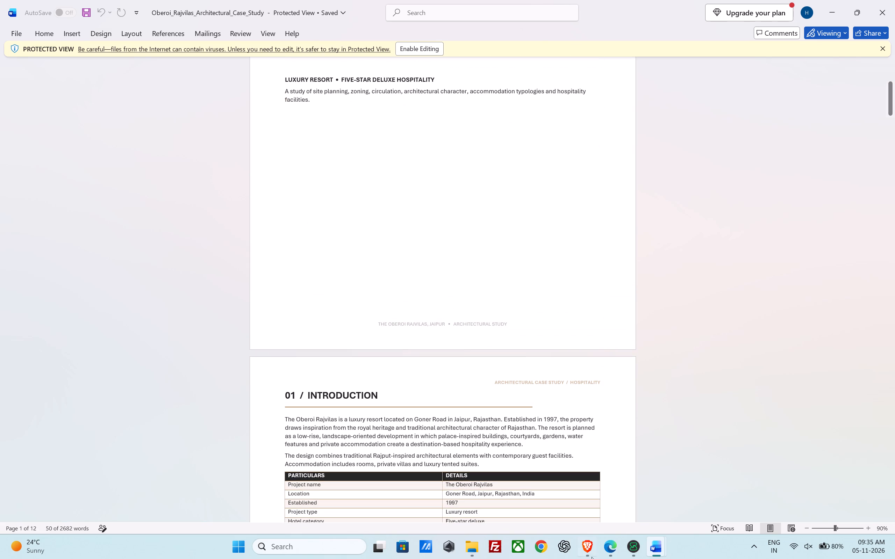
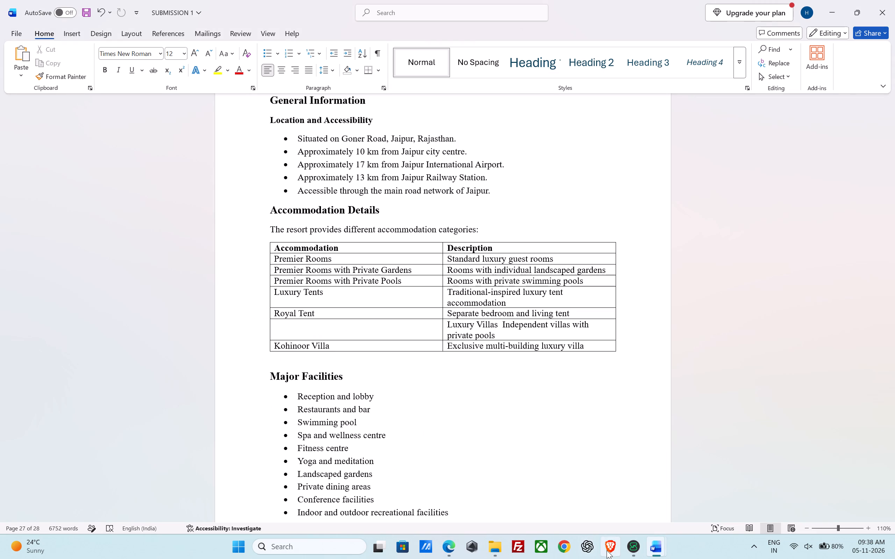
Reorder the taskbar so the Brave browser sits directly after File Explorer.
{"action": "left_click_drag", "start_coordinate": [607, 550], "coordinate": [503, 542]}
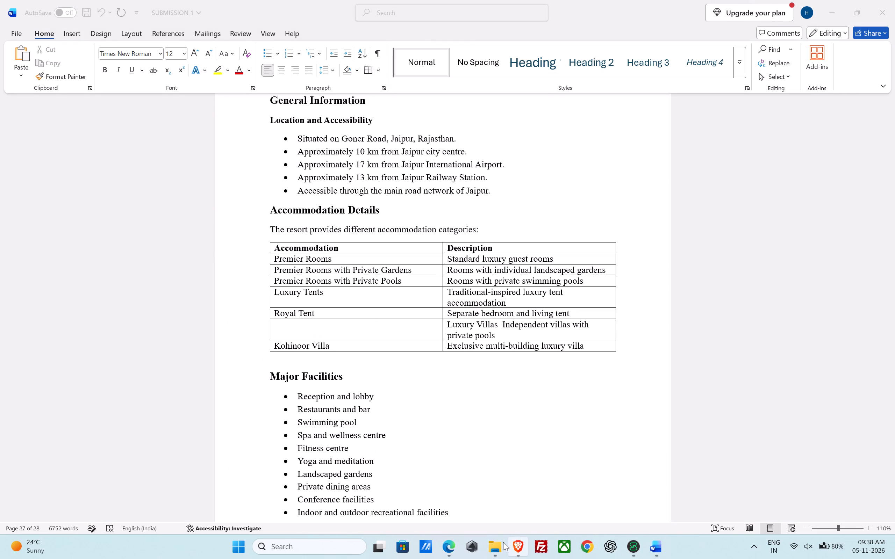
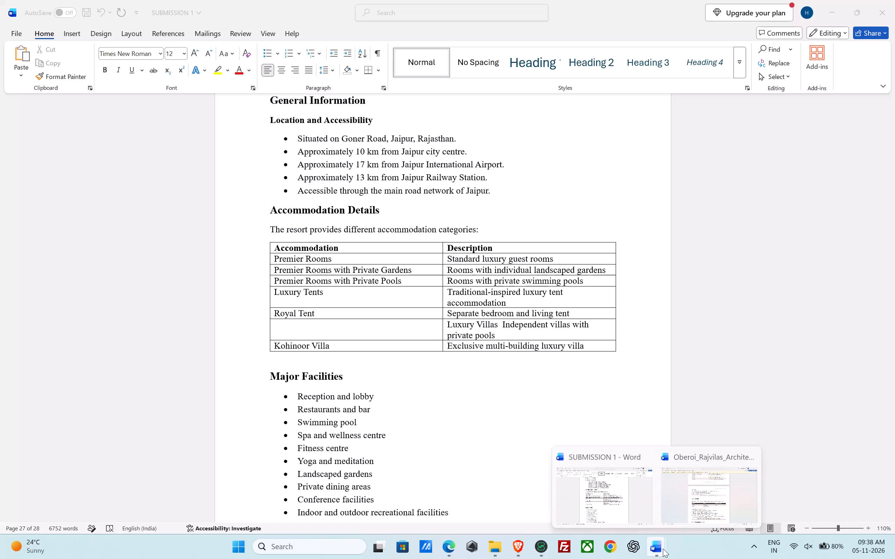
Compare the Major Facilities and Climate sections in SUBMISSION 1 with the same sections in the Oberoi Rajvilas case study.
{"action": "scroll", "coordinate": [487, 326], "scroll_direction": "down", "scroll_amount": 2}
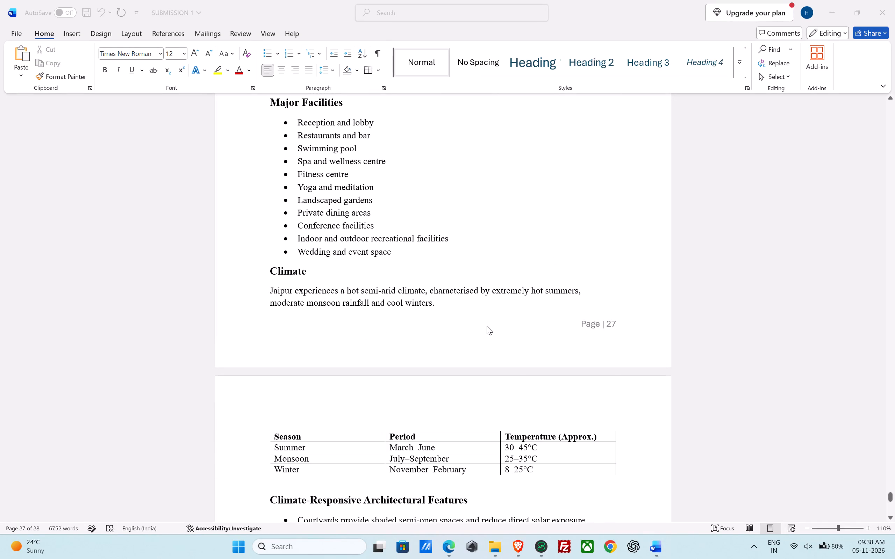
{"action": "right_click", "coordinate": [654, 551]}
{"action": "left_click", "coordinate": [686, 546]}
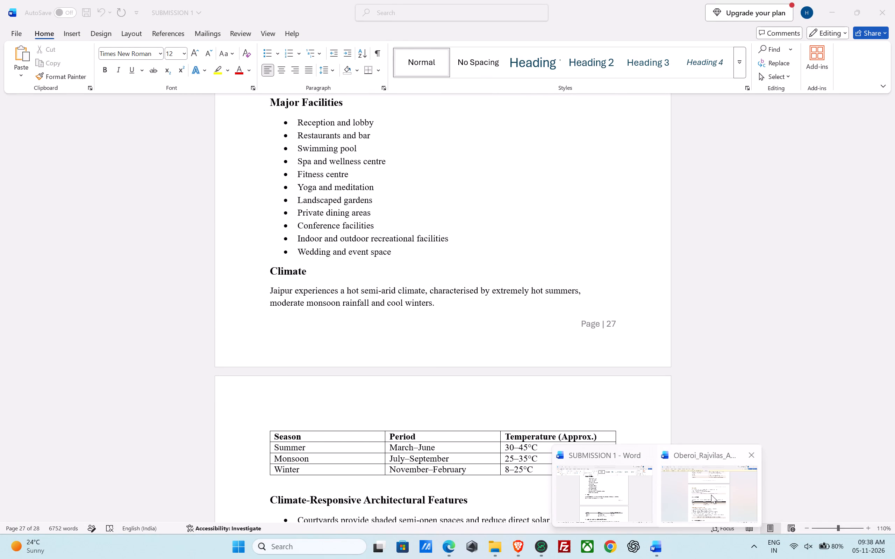
{"action": "left_click_drag", "start_coordinate": [711, 495], "coordinate": [751, 495]}
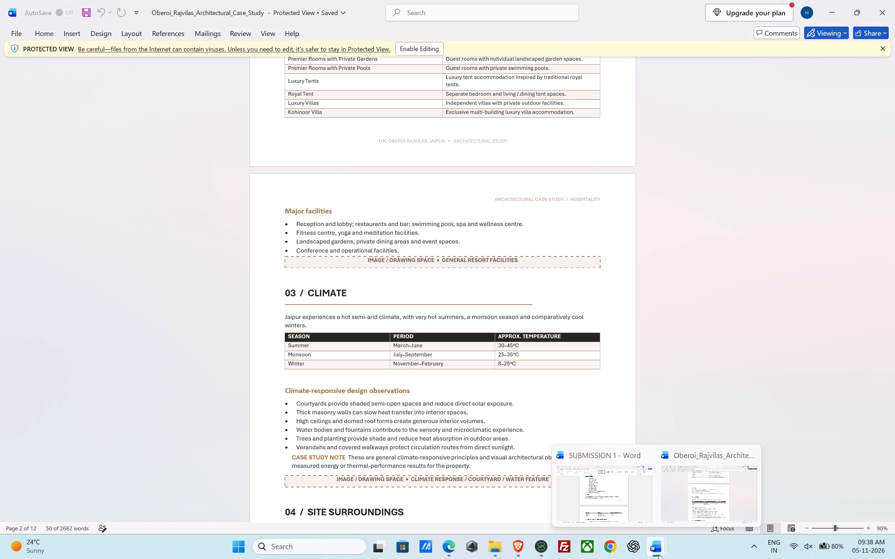
Copy the heading text SITE ZONING, without its number 06, from the Oberoi Rajvilas case study document.
{"action": "left_click", "coordinate": [552, 312]}
{"action": "scroll", "coordinate": [552, 312], "scroll_direction": "down", "scroll_amount": 3}
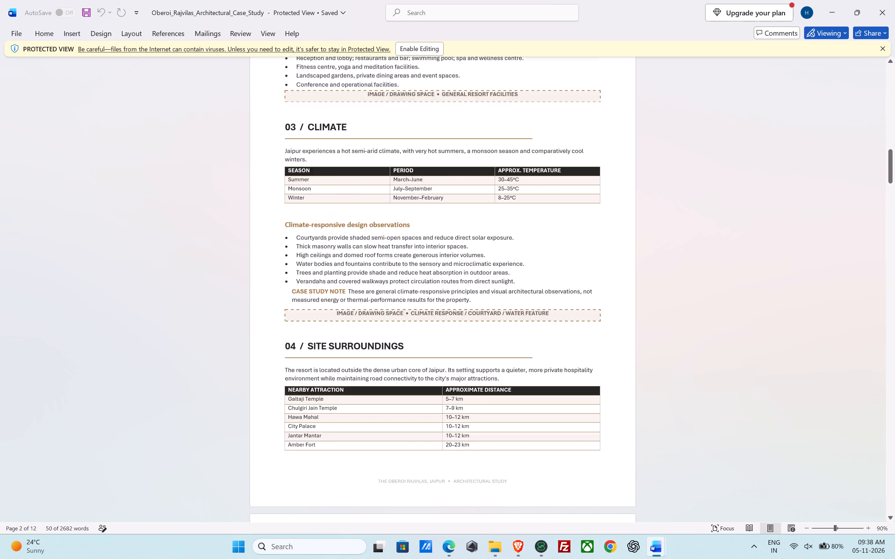
{"action": "scroll", "coordinate": [552, 312], "scroll_direction": "down", "scroll_amount": 1}
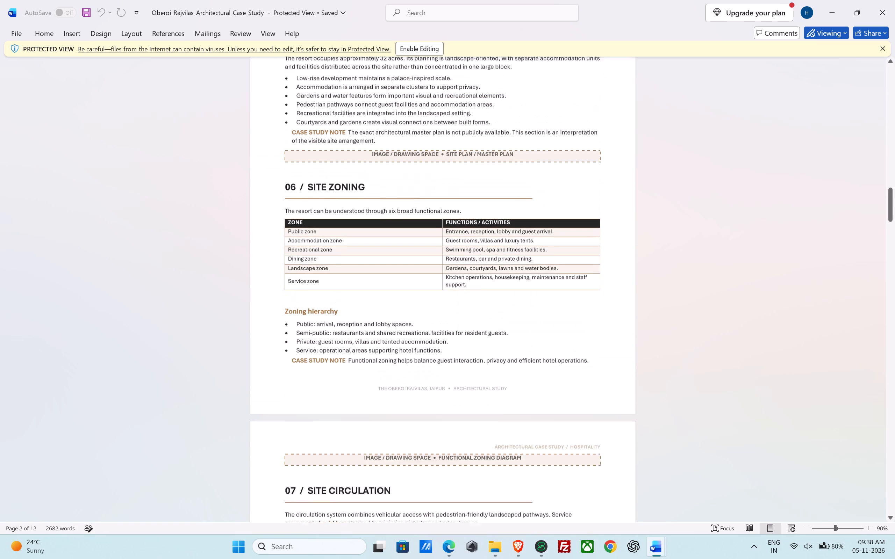
{"action": "scroll", "coordinate": [552, 312], "scroll_direction": "down", "scroll_amount": 1}
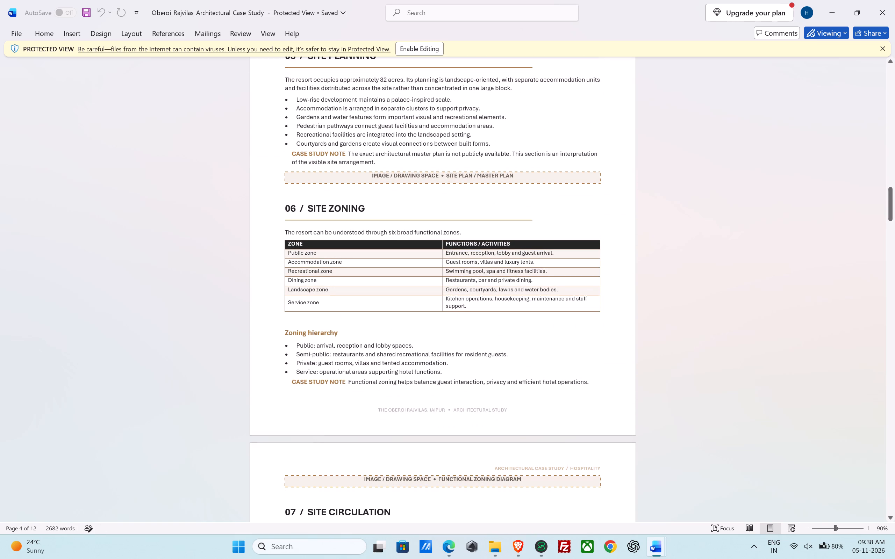
{"action": "left_click_drag", "start_coordinate": [285, 206], "coordinate": [306, 188]}
{"action": "left_click_drag", "start_coordinate": [308, 209], "coordinate": [366, 211]}
{"action": "right_click", "coordinate": [366, 211]}
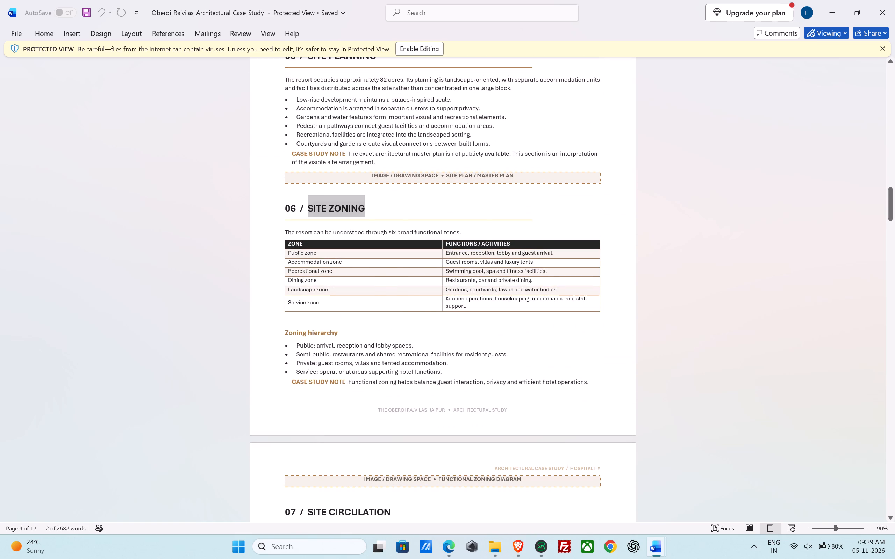
{"action": "left_click", "coordinate": [330, 194]}
{"action": "left_click_drag", "start_coordinate": [307, 206], "coordinate": [363, 211]}
{"action": "key", "text": "ctrl+c"}
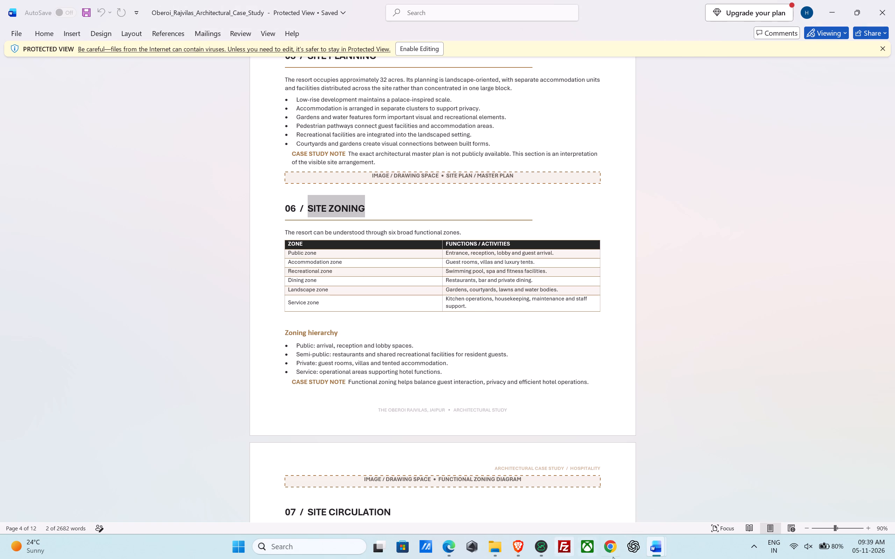
Switch to the SUBMISSION 1 document and paste the SITE ZONING heading below the Site Planning bullet list.
{"action": "left_click", "coordinate": [616, 482]}
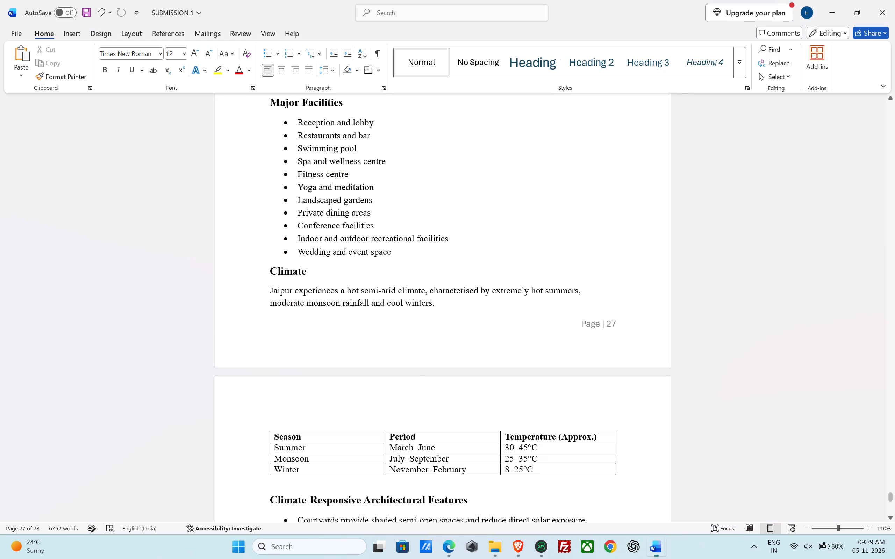
{"action": "scroll", "coordinate": [470, 335], "scroll_direction": "down", "scroll_amount": 5}
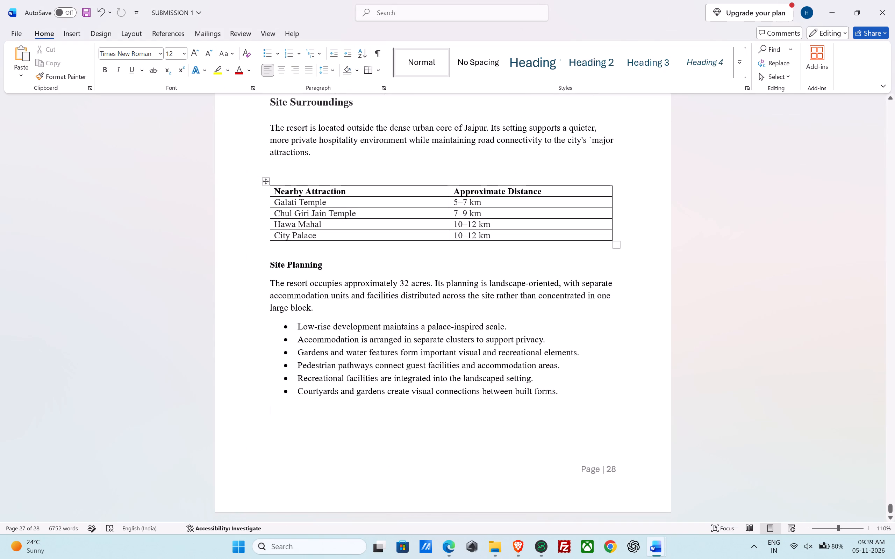
{"action": "key", "text": "ctrl+v"}
{"action": "scroll", "coordinate": [409, 414], "scroll_direction": "down", "scroll_amount": 1}
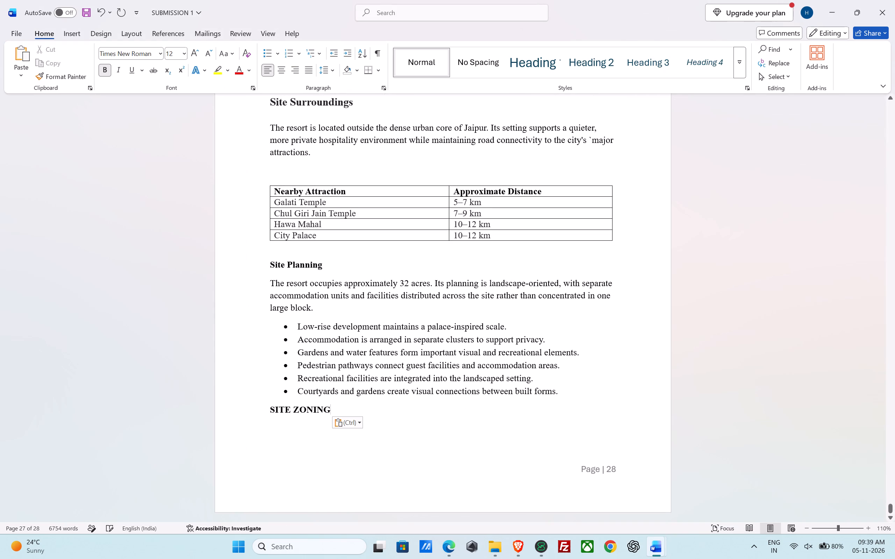
Apply Capitalize Each Word to the last Site Planning bullet together with the pasted SITE ZONING heading.
{"action": "scroll", "coordinate": [409, 414], "scroll_direction": "down", "scroll_amount": 1}
{"action": "left_click_drag", "start_coordinate": [334, 408], "coordinate": [262, 400]}
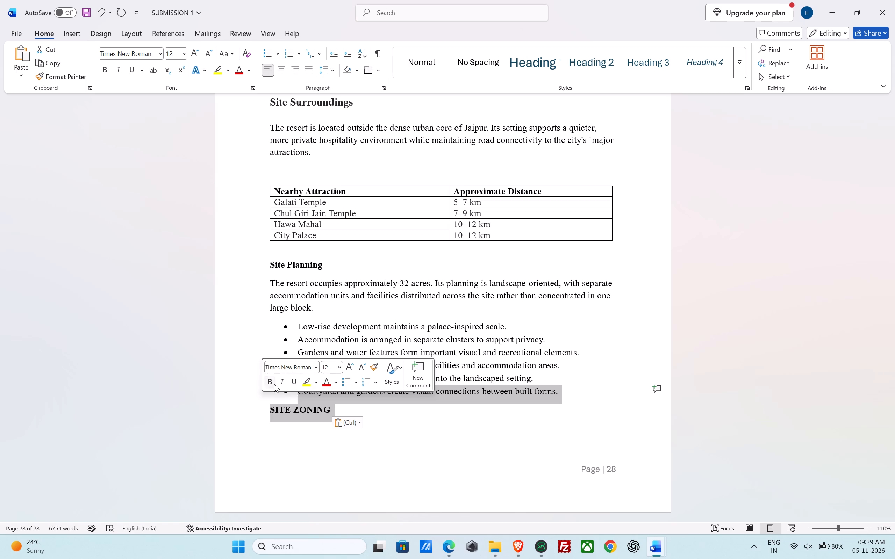
{"action": "left_click", "coordinate": [225, 54]}
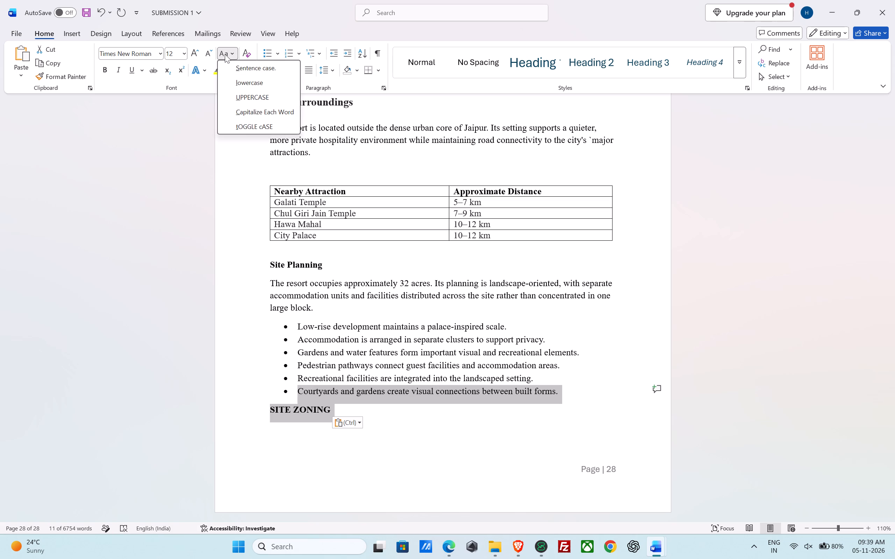
{"action": "left_click", "coordinate": [246, 112]}
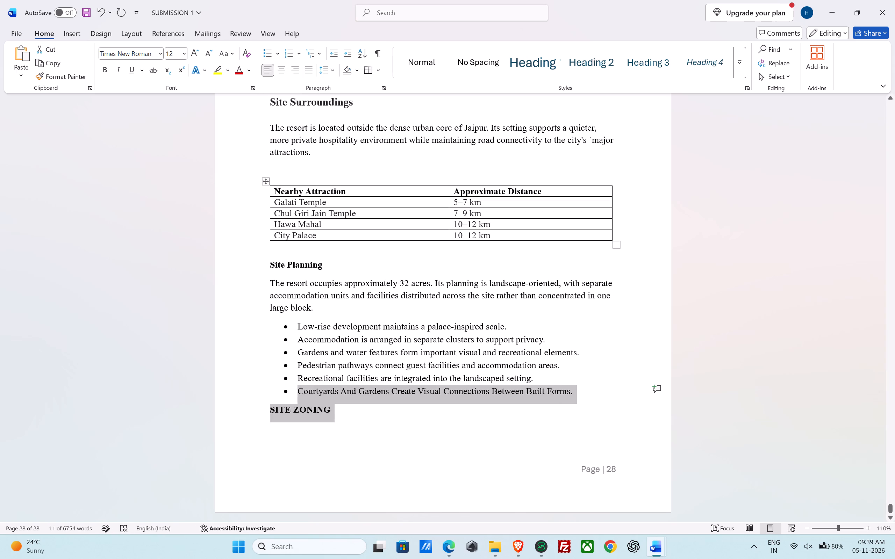
Change the SITE ZONING heading alone to Capitalize Each Word so it reads Site Zoning.
{"action": "left_click", "coordinate": [370, 415]}
{"action": "left_click_drag", "start_coordinate": [333, 408], "coordinate": [272, 413]}
{"action": "left_click", "coordinate": [227, 52]}
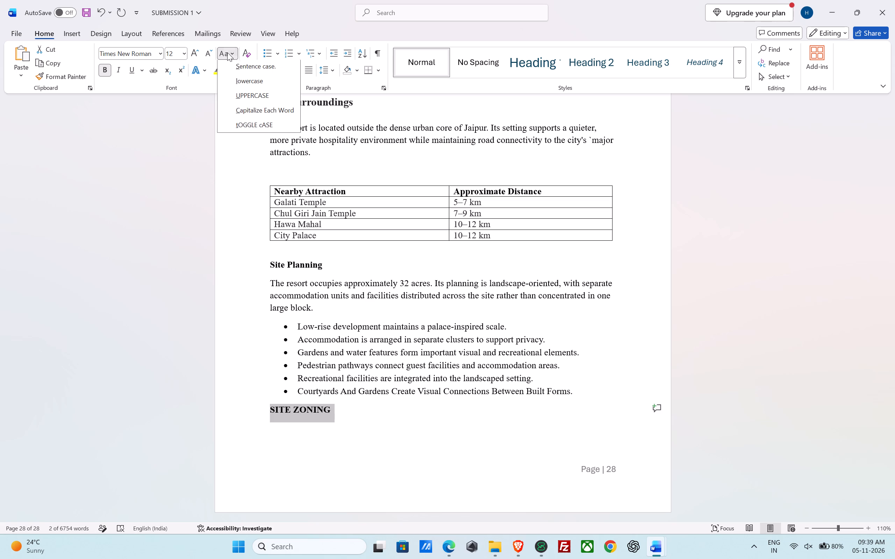
{"action": "left_click", "coordinate": [244, 115]}
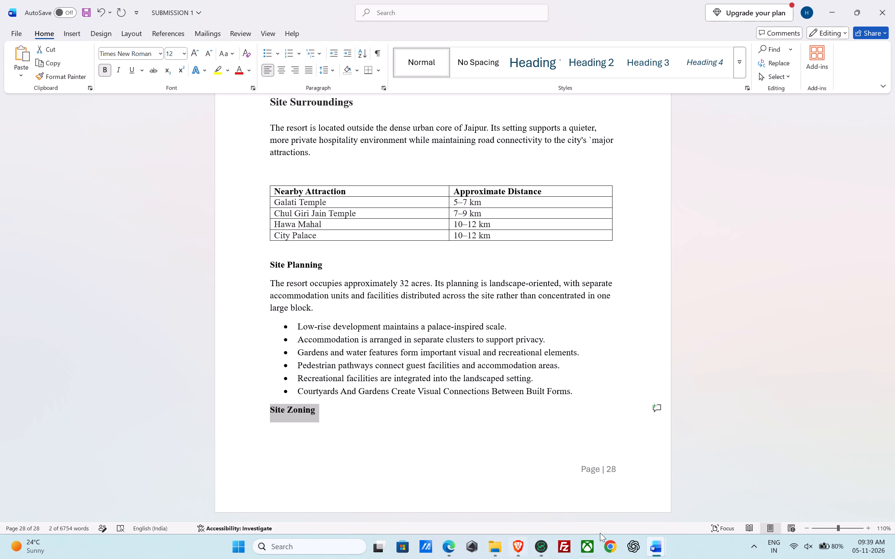
{"action": "key", "text": "Escape"}
{"action": "left_click", "coordinate": [599, 260]}
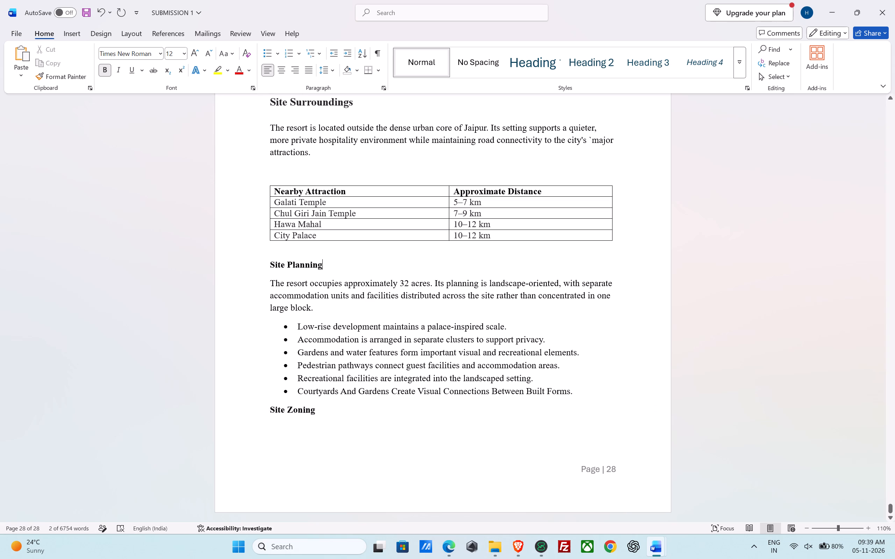
Examine the earlier case study sections and the font size of the Site Surroundings heading as a formatting reference.
{"action": "scroll", "coordinate": [510, 297], "scroll_direction": "down", "scroll_amount": 2}
{"action": "scroll", "coordinate": [510, 297], "scroll_direction": "up", "scroll_amount": 4}
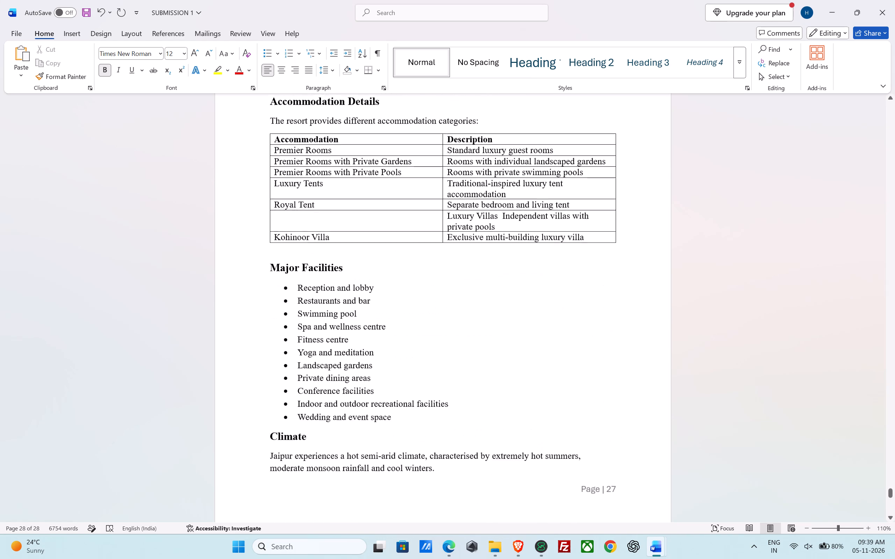
{"action": "scroll", "coordinate": [510, 297], "scroll_direction": "up", "scroll_amount": 2}
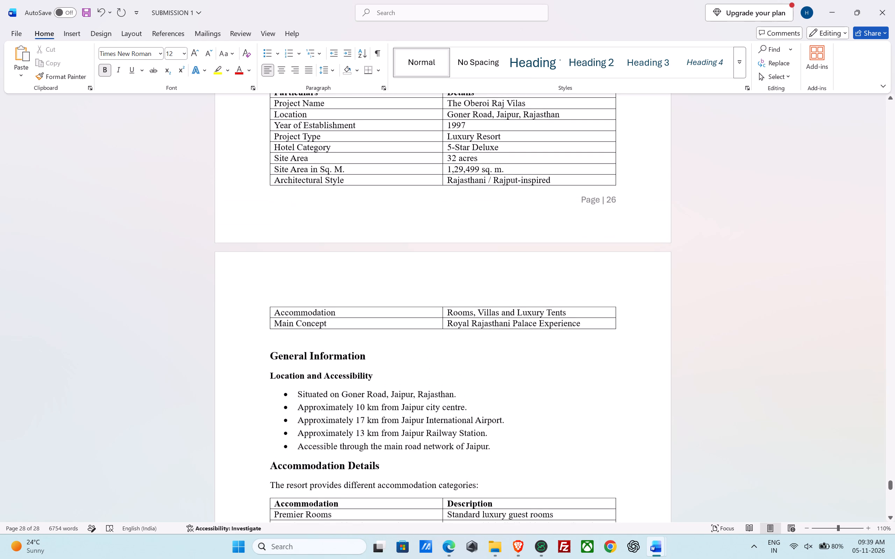
{"action": "scroll", "coordinate": [510, 297], "scroll_direction": "down", "scroll_amount": 8}
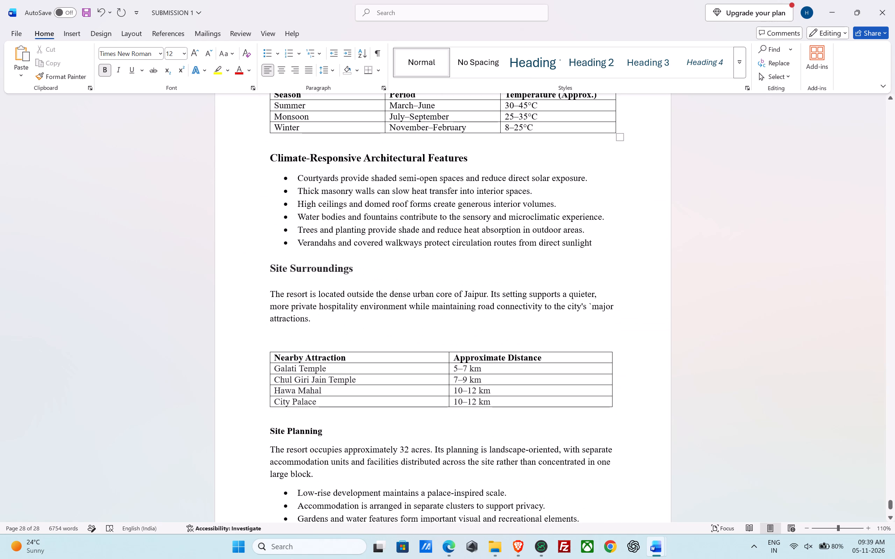
{"action": "double_click", "coordinate": [312, 264]}
{"action": "left_click", "coordinate": [409, 266]}
Set the font size of the Site Planning heading to 14.
{"action": "scroll", "coordinate": [409, 266], "scroll_direction": "down", "scroll_amount": 2}
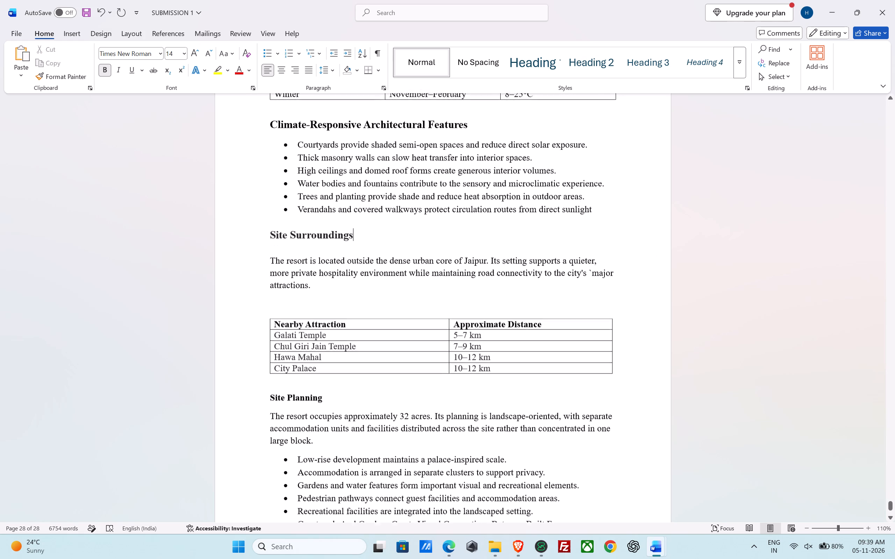
{"action": "scroll", "coordinate": [409, 266], "scroll_direction": "down", "scroll_amount": 1}
{"action": "double_click", "coordinate": [294, 260]}
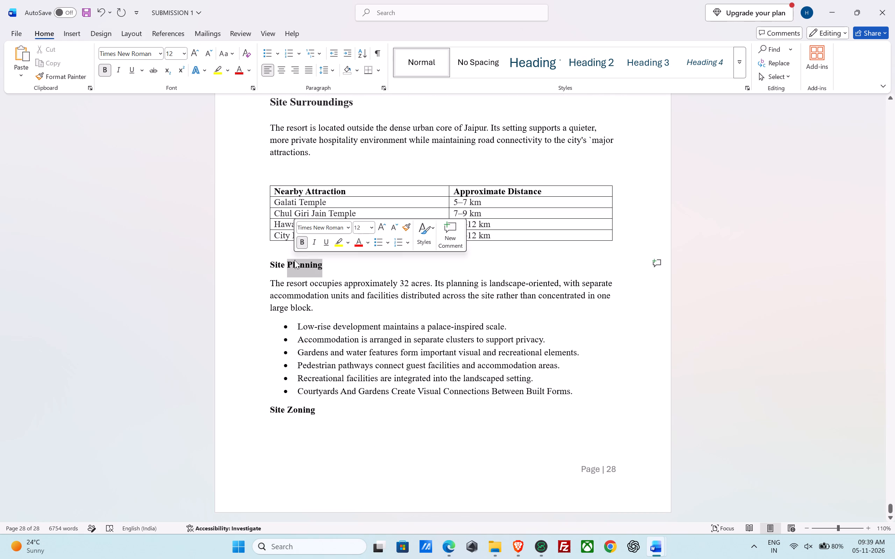
{"action": "left_click", "coordinate": [337, 274]}
{"action": "left_click_drag", "start_coordinate": [324, 270], "coordinate": [265, 271]}
{"action": "left_click", "coordinate": [340, 237]}
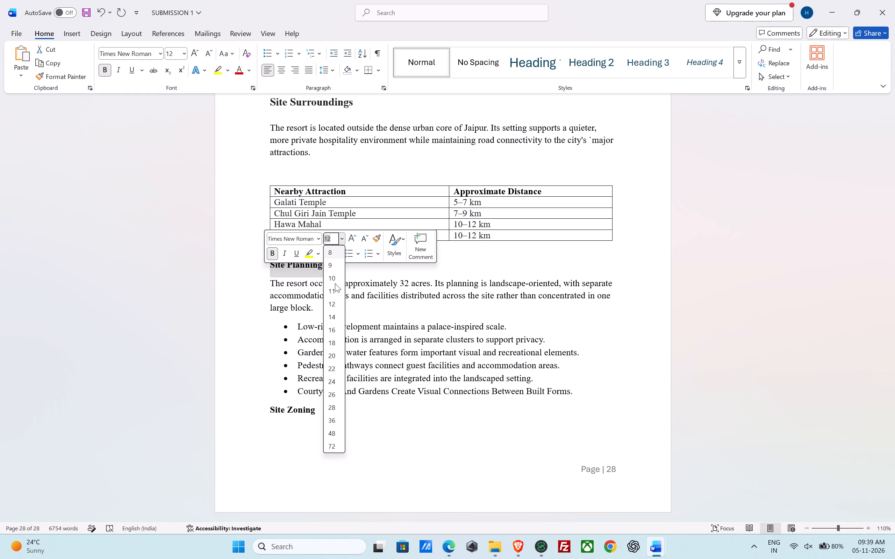
{"action": "left_click", "coordinate": [335, 316]}
{"action": "key", "text": "Escape"}
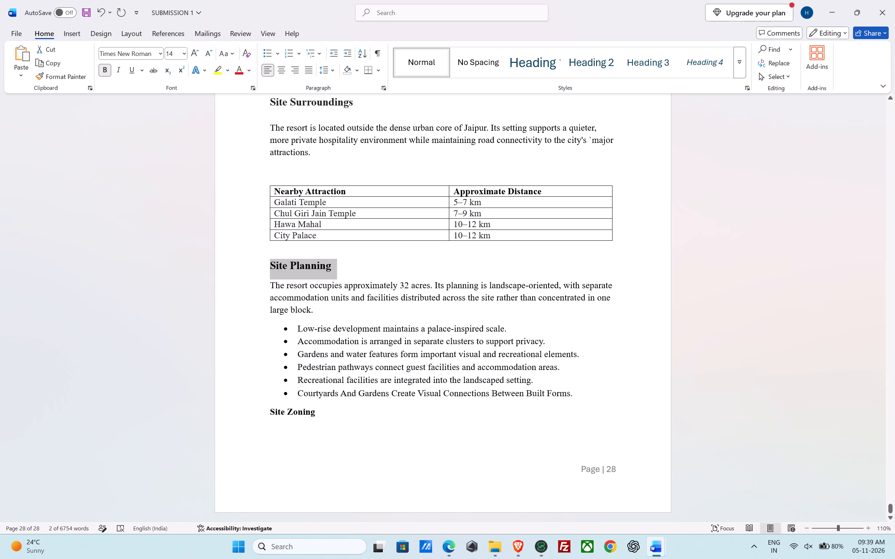
Set the font size of the Site Zoning heading to 14.
{"action": "left_click_drag", "start_coordinate": [307, 412], "coordinate": [276, 414]}
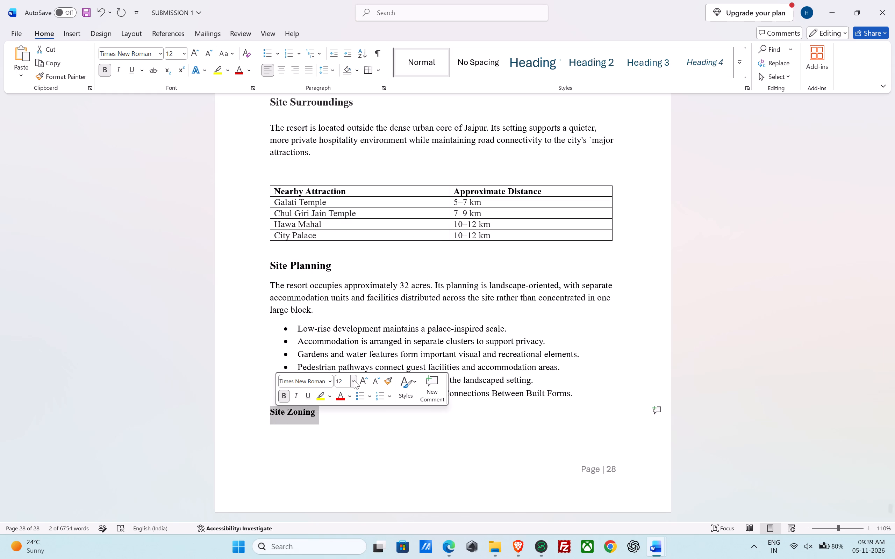
{"action": "left_click", "coordinate": [355, 382]}
{"action": "left_click", "coordinate": [343, 240]}
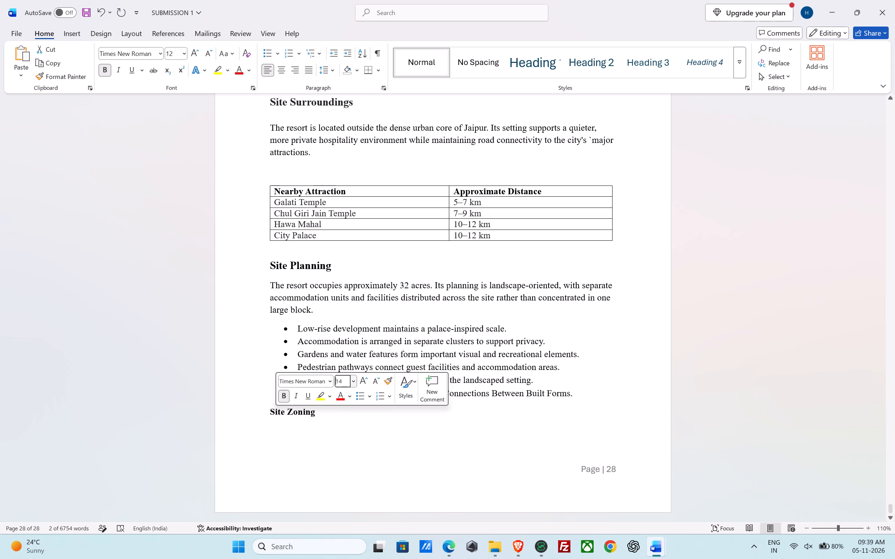
{"action": "key", "text": "Escape"}
Start a new blank line directly below the Site Zoning heading.
{"action": "left_click", "coordinate": [417, 447]}
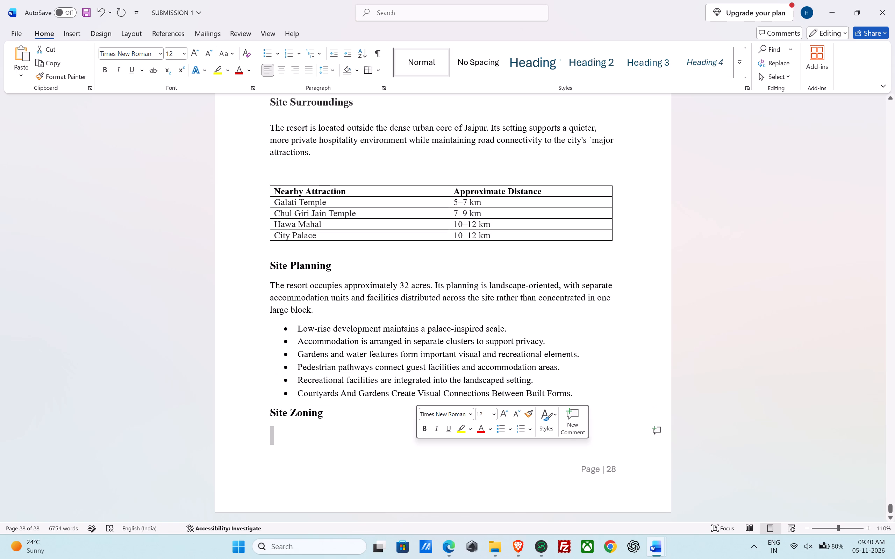
{"action": "left_click", "coordinate": [362, 420]}
{"action": "left_click", "coordinate": [362, 420]}
{"action": "key", "text": "Return"}
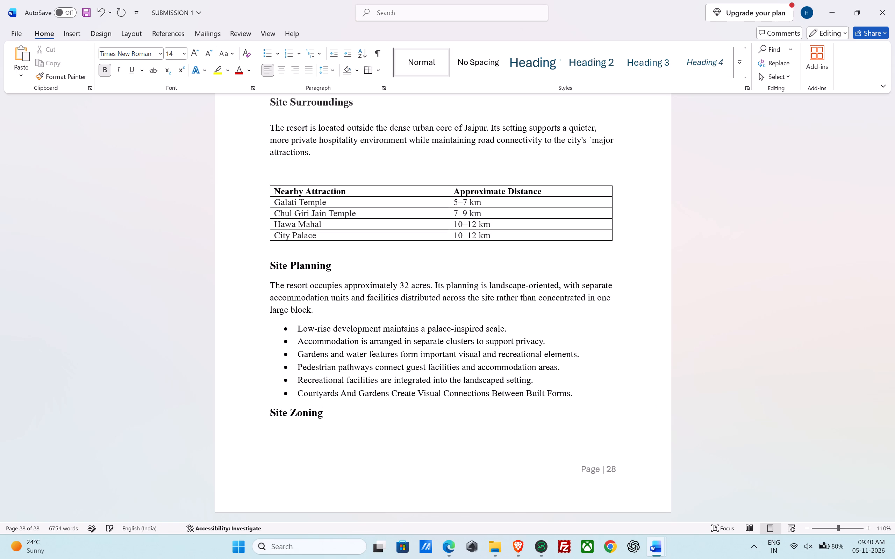
{"action": "key", "text": "Return"}
{"action": "scroll", "coordinate": [362, 420], "scroll_direction": "down", "scroll_amount": 1}
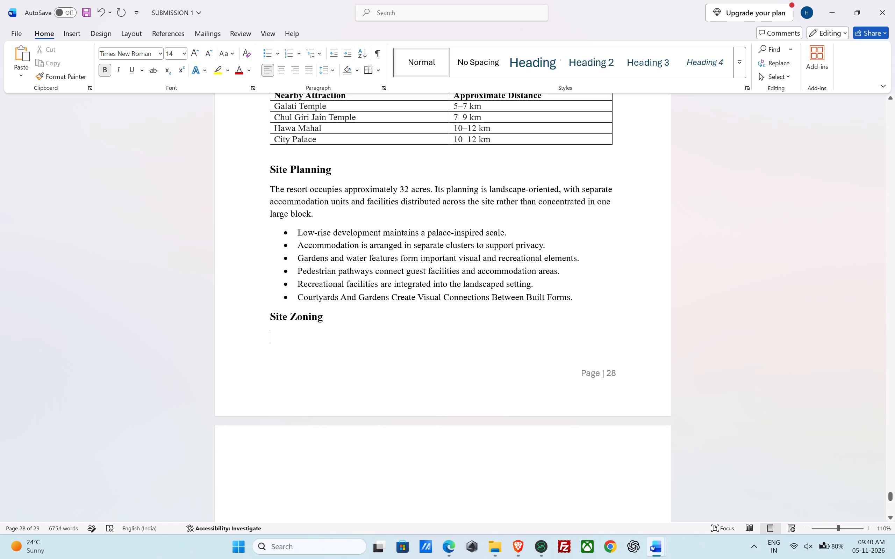
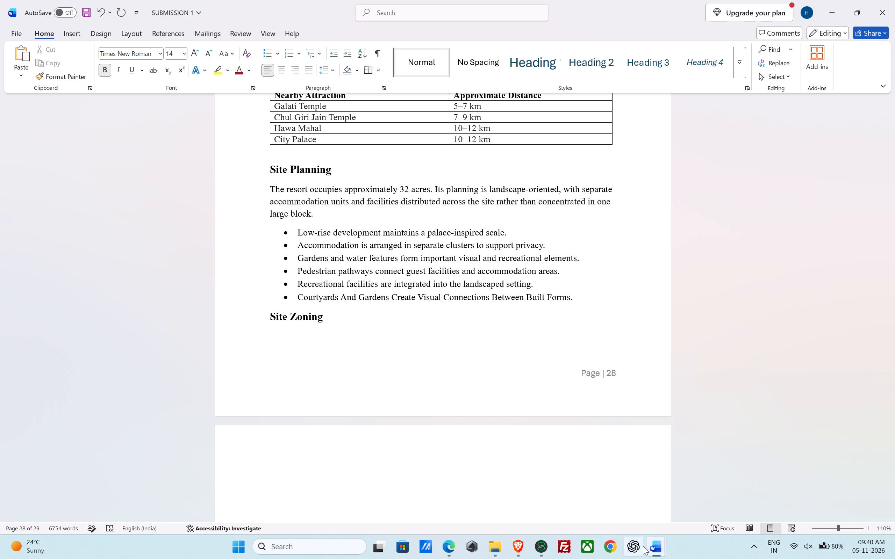
Switch to the Oberoi_Rajvilas_Architectural_Case_Study document, which holds the source content for the Site Zoning section.
{"action": "left_click", "coordinate": [678, 503]}
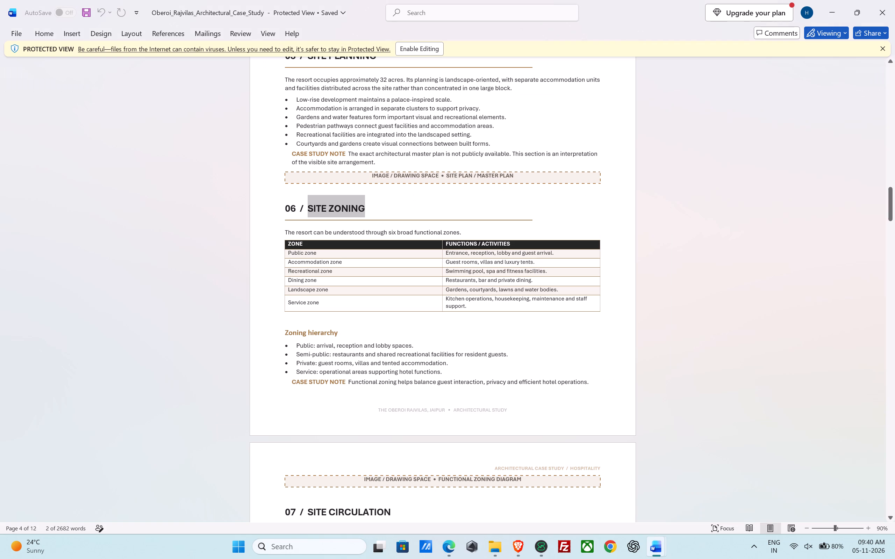
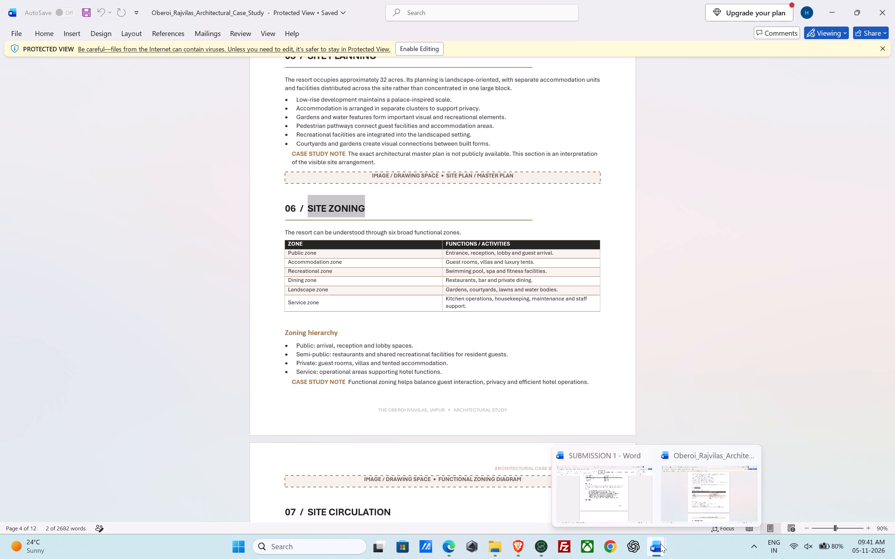
Switch to the SUBMISSION 1 document and insert a table of two columns and six rows under the Site Zoning heading.
{"action": "left_click", "coordinate": [611, 504]}
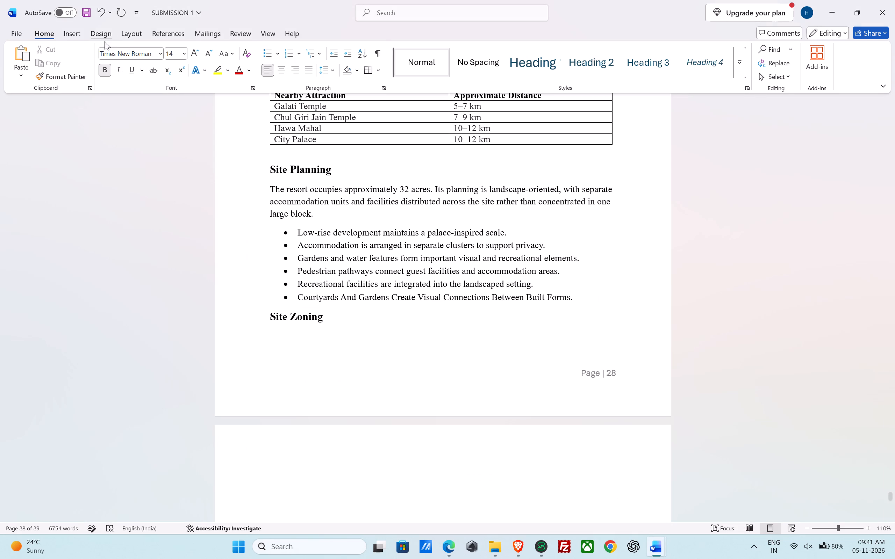
{"action": "left_click", "coordinate": [82, 39]}
{"action": "left_click", "coordinate": [106, 60]}
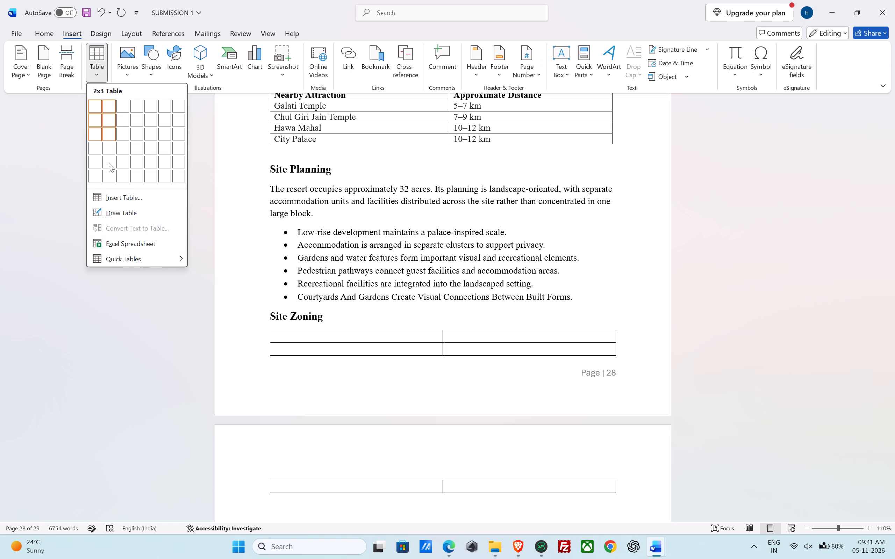
{"action": "left_click", "coordinate": [108, 173]}
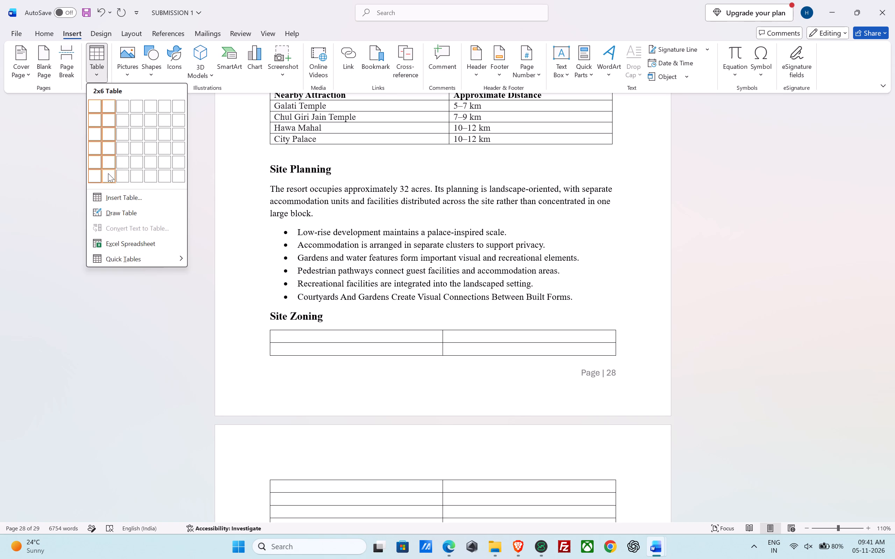
Add one more row below the last row of the new Site Zoning table.
{"action": "scroll", "coordinate": [305, 328], "scroll_direction": "down", "scroll_amount": 2}
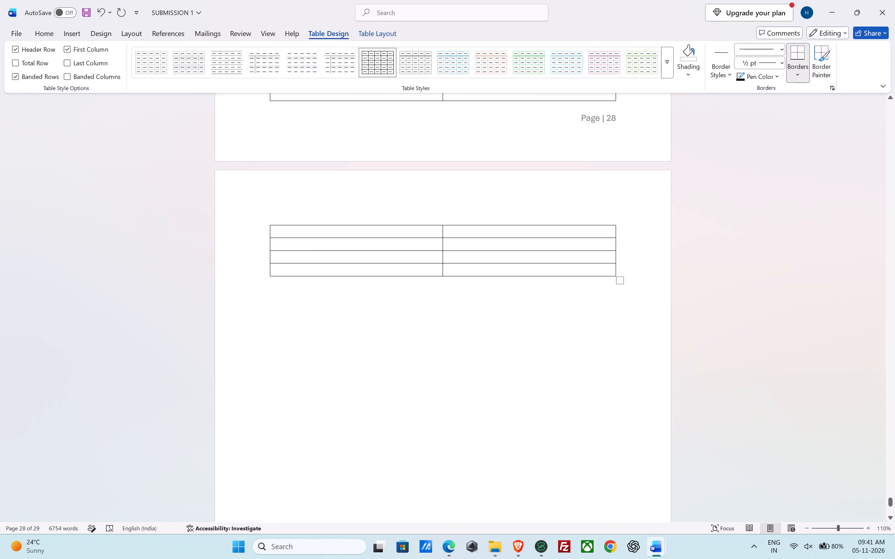
{"action": "left_click", "coordinate": [362, 267]}
{"action": "right_click", "coordinate": [362, 267]}
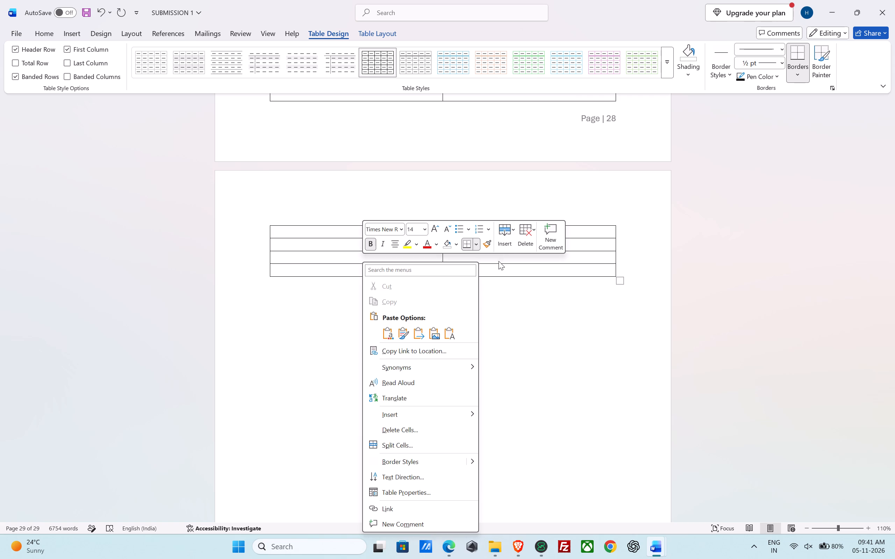
{"action": "left_click", "coordinate": [514, 239]}
{"action": "left_click", "coordinate": [551, 270]}
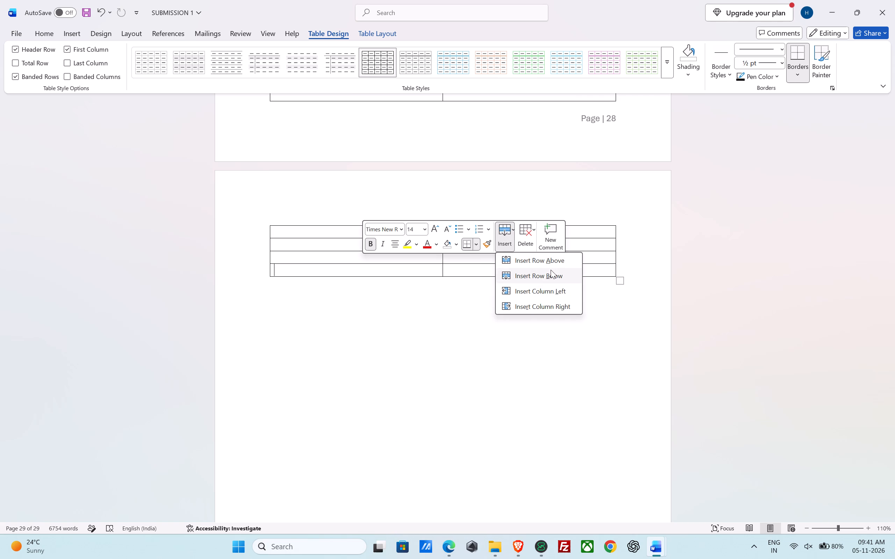
{"action": "left_click", "coordinate": [545, 209]}
{"action": "scroll", "coordinate": [545, 209], "scroll_direction": "up", "scroll_amount": 1}
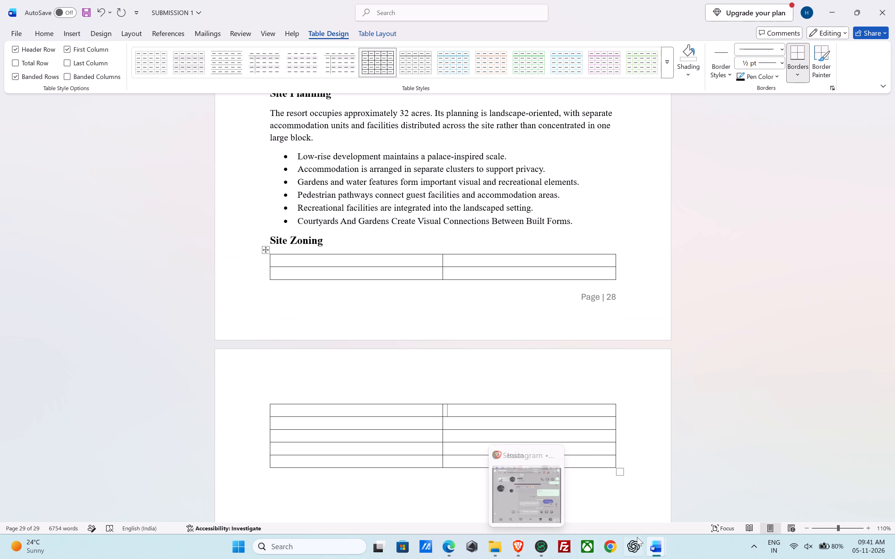
Switch to the Oberoi_Rajvilas_Architectural_Case_Study document and select the FUNCTIONS / ACTIVITIES header text in the Site Zoning table.
{"action": "left_click", "coordinate": [693, 495]}
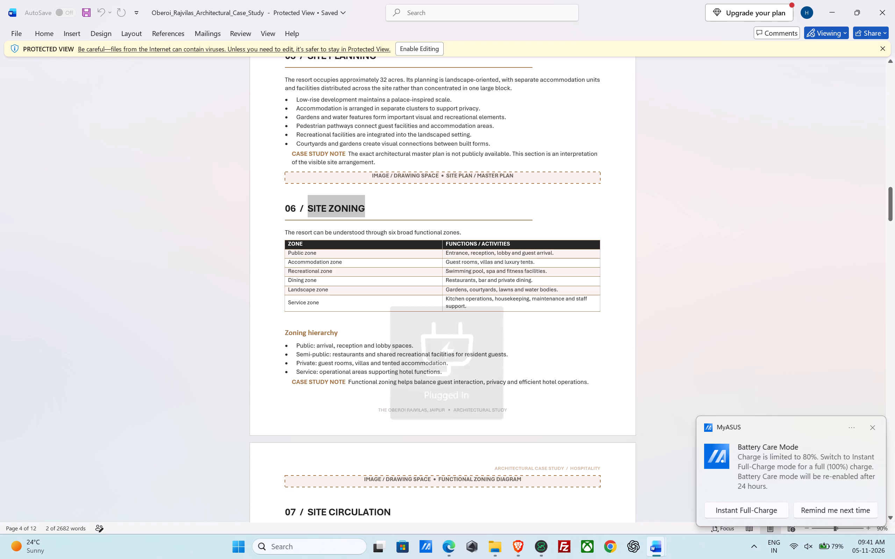
{"action": "left_click_drag", "start_coordinate": [516, 242], "coordinate": [453, 245]}
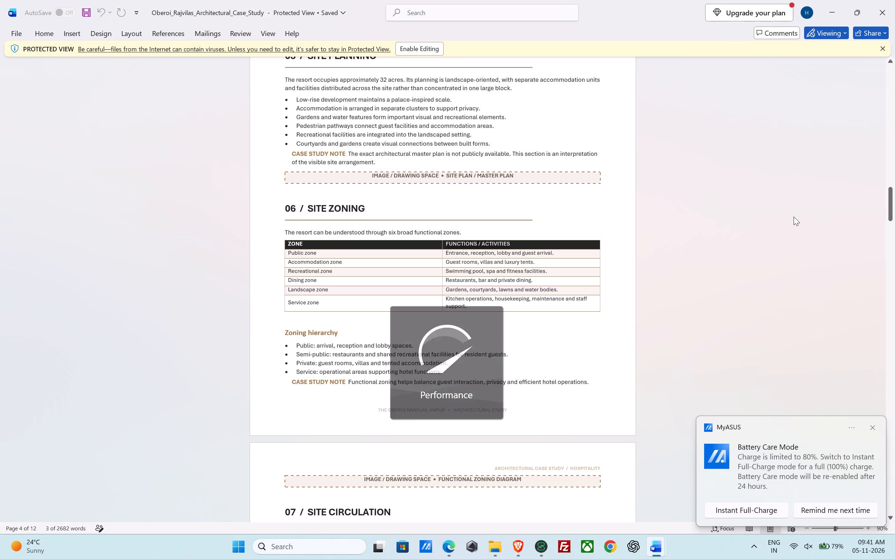
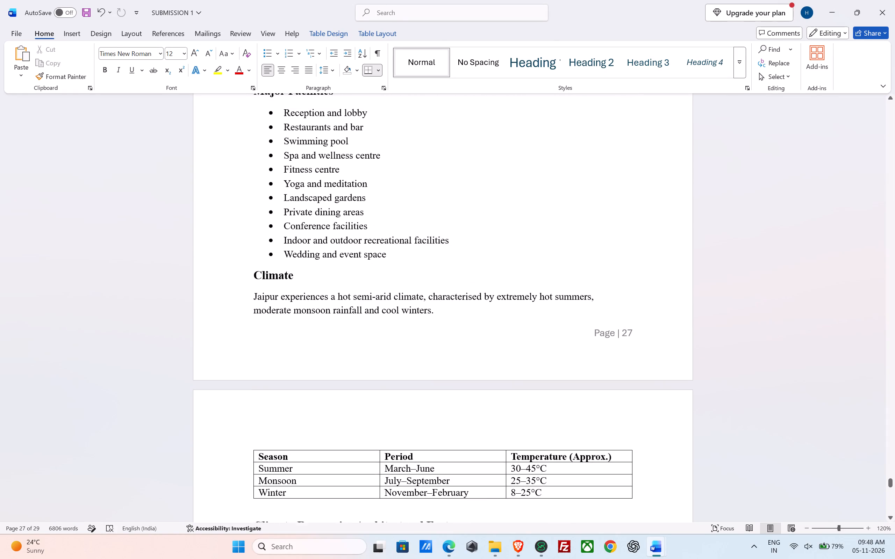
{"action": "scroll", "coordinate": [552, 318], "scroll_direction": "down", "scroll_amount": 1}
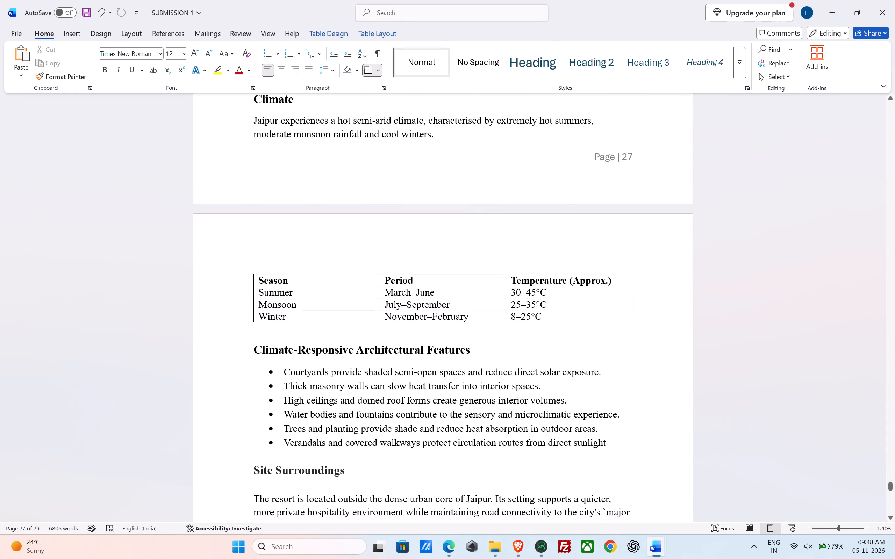
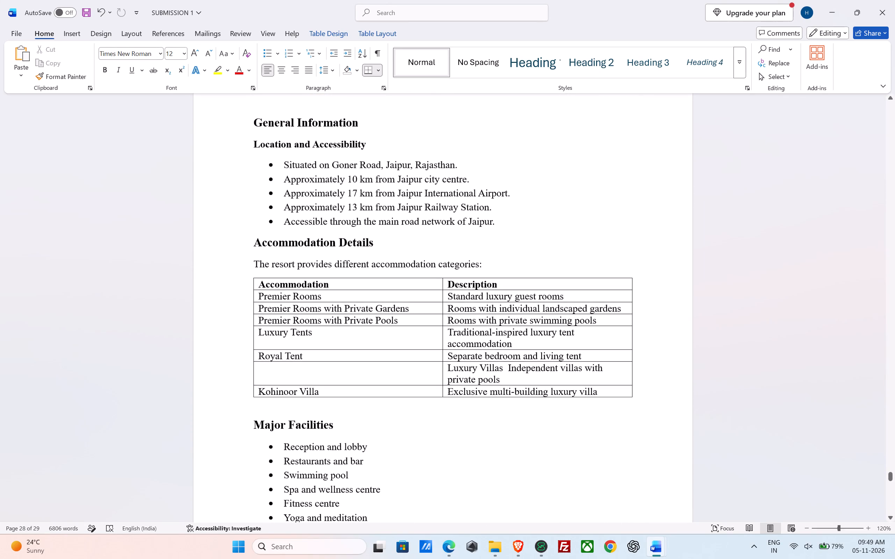
Copy the "Zoning hierarchy" heading from the Oberoi Rajvilas case study and paste it below the zoning table in SUBMISSION 1.
{"action": "scroll", "coordinate": [646, 288], "scroll_direction": "down", "scroll_amount": 5}
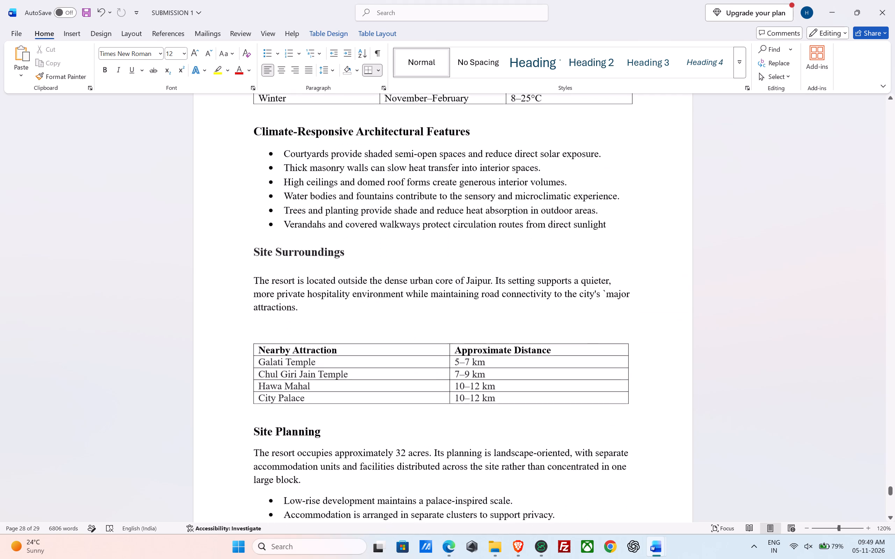
{"action": "scroll", "coordinate": [646, 288], "scroll_direction": "down", "scroll_amount": 3}
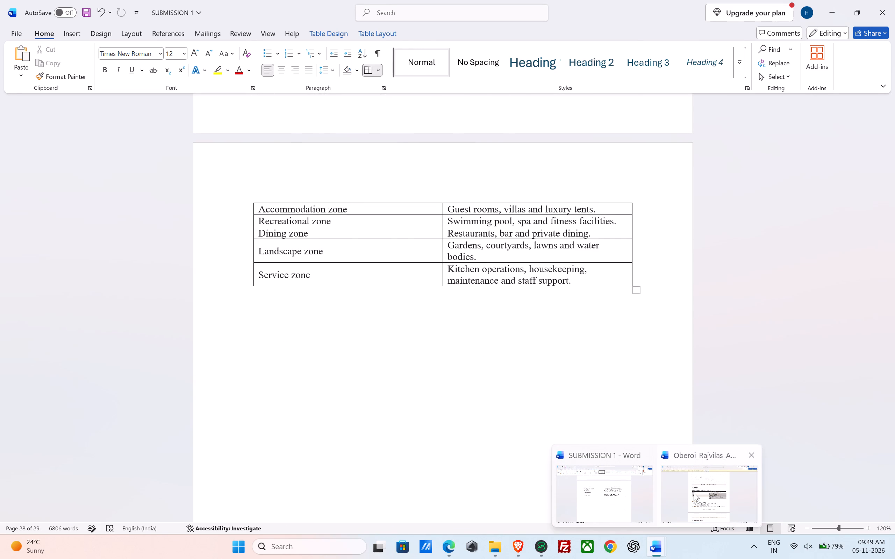
{"action": "left_click", "coordinate": [694, 492]}
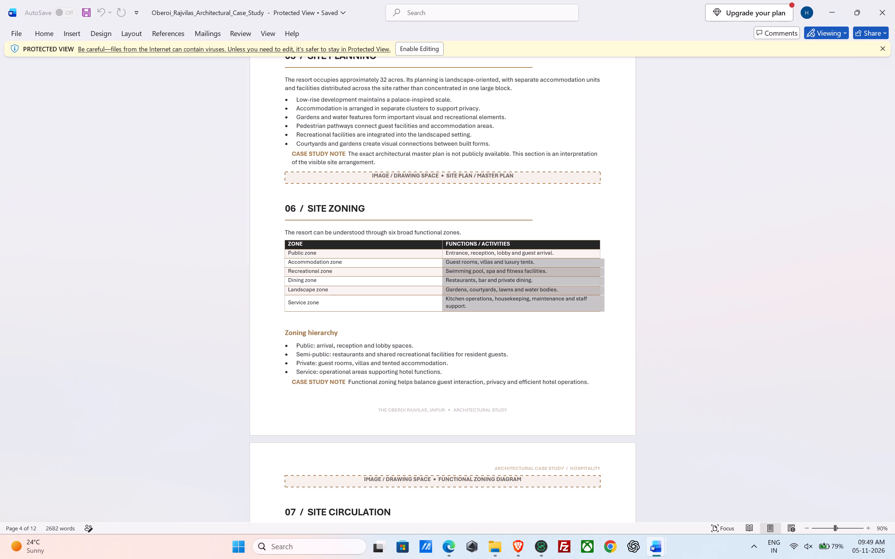
{"action": "scroll", "coordinate": [487, 394], "scroll_direction": "down", "scroll_amount": 1}
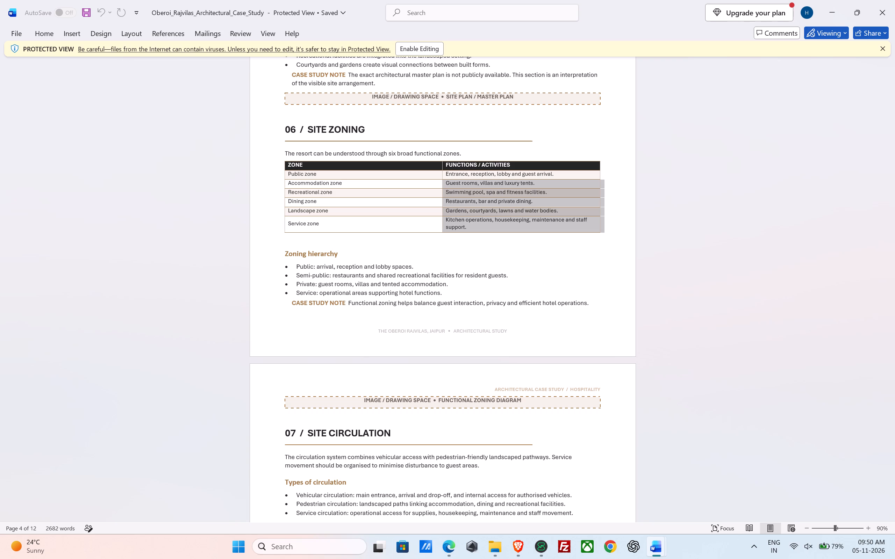
{"action": "scroll", "coordinate": [358, 313], "scroll_direction": "down", "scroll_amount": 2}
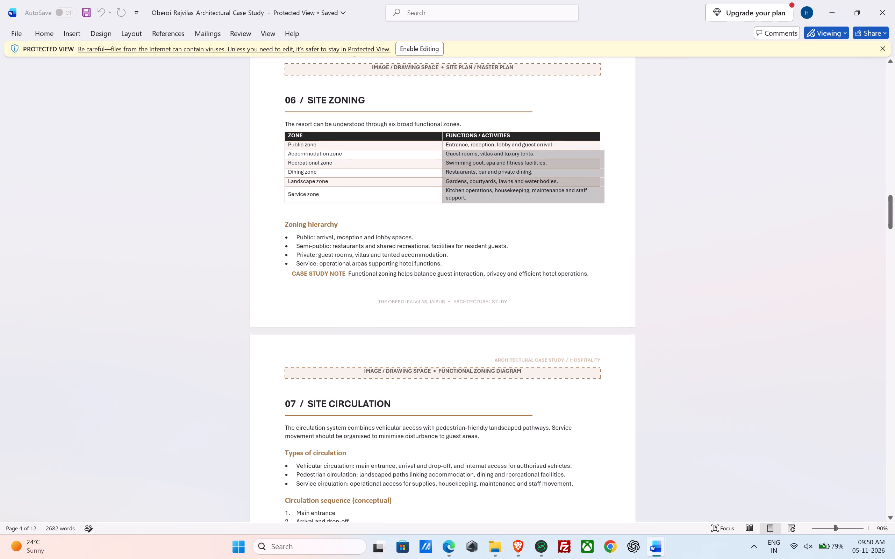
{"action": "left_click", "coordinate": [382, 297]}
{"action": "scroll", "coordinate": [382, 297], "scroll_direction": "down", "scroll_amount": 1}
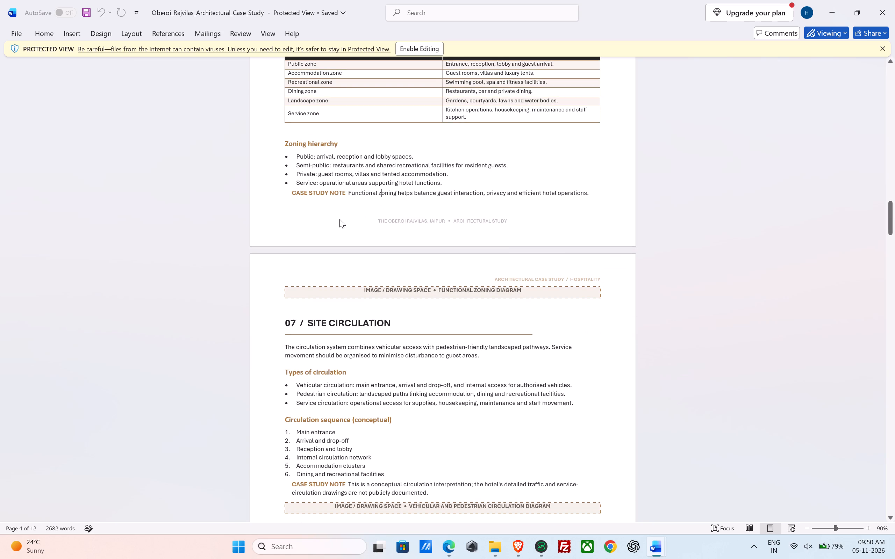
{"action": "left_click_drag", "start_coordinate": [286, 144], "coordinate": [332, 144]}
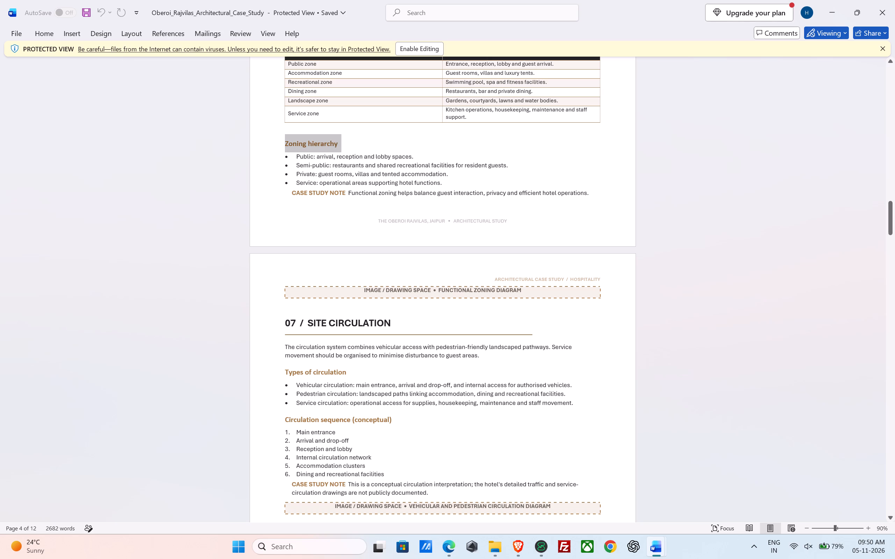
{"action": "left_click_drag", "start_coordinate": [332, 144], "coordinate": [339, 144]}
{"action": "key", "text": "ctrl+c"}
{"action": "left_click", "coordinate": [616, 496]}
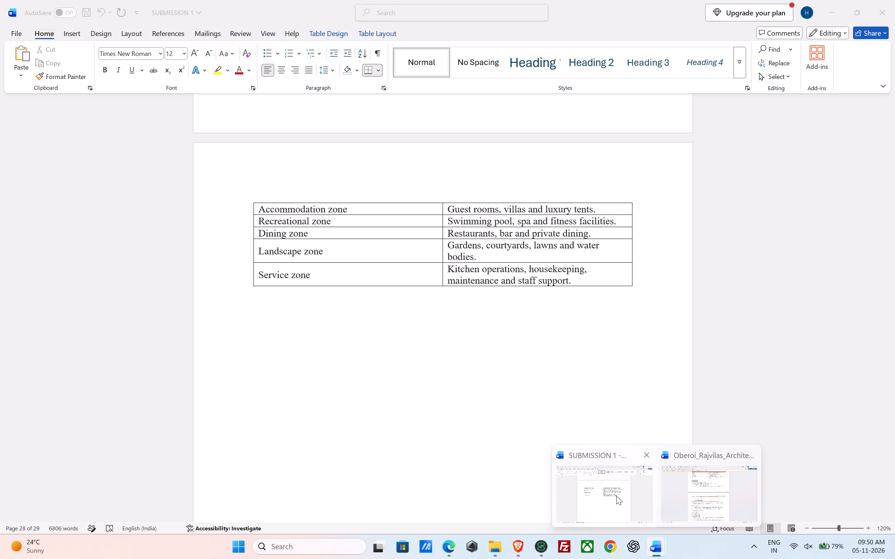
{"action": "left_click", "coordinate": [506, 313]}
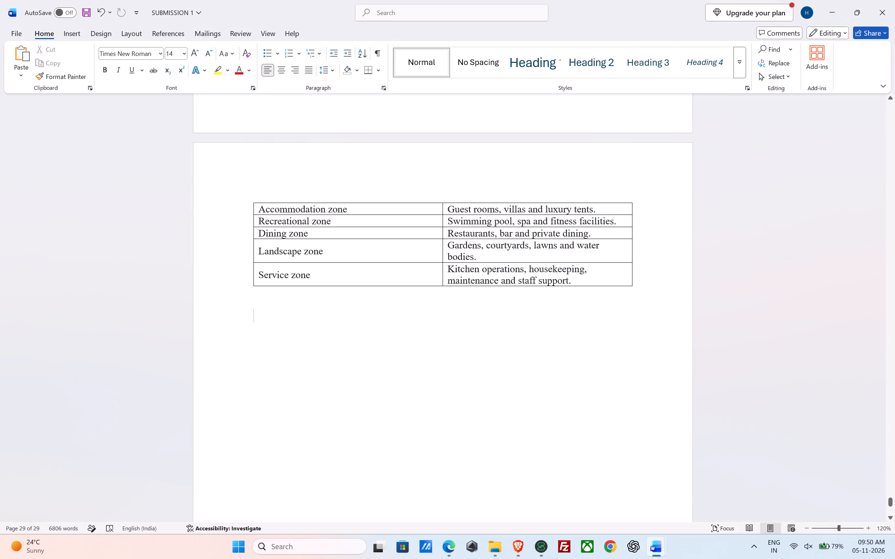
{"action": "key", "text": "ctrl+v"}
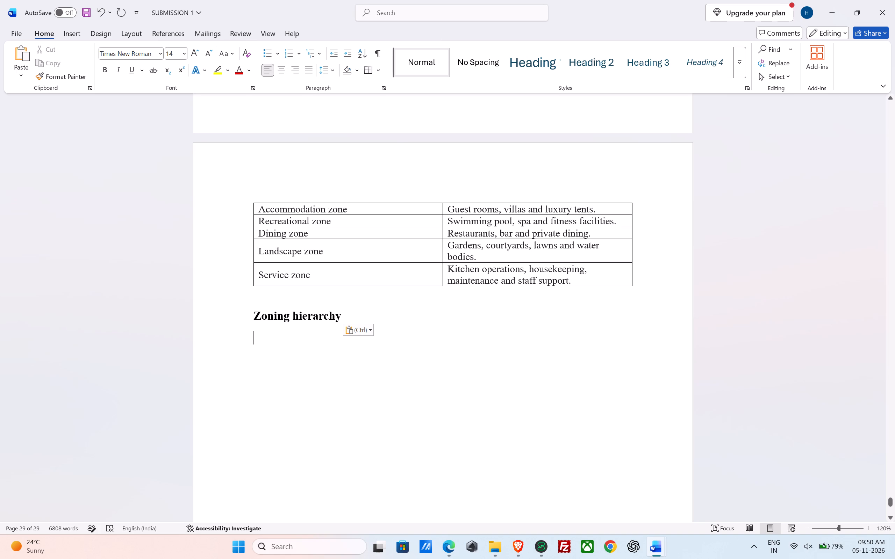
{"action": "left_click_drag", "start_coordinate": [345, 315], "coordinate": [282, 314]}
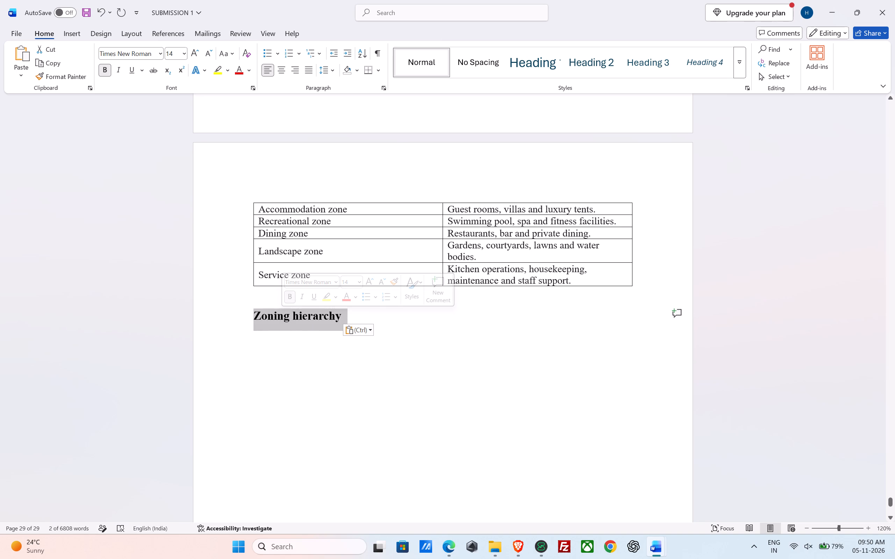
{"action": "left_click", "coordinate": [318, 340]}
{"action": "left_click", "coordinate": [359, 312]}
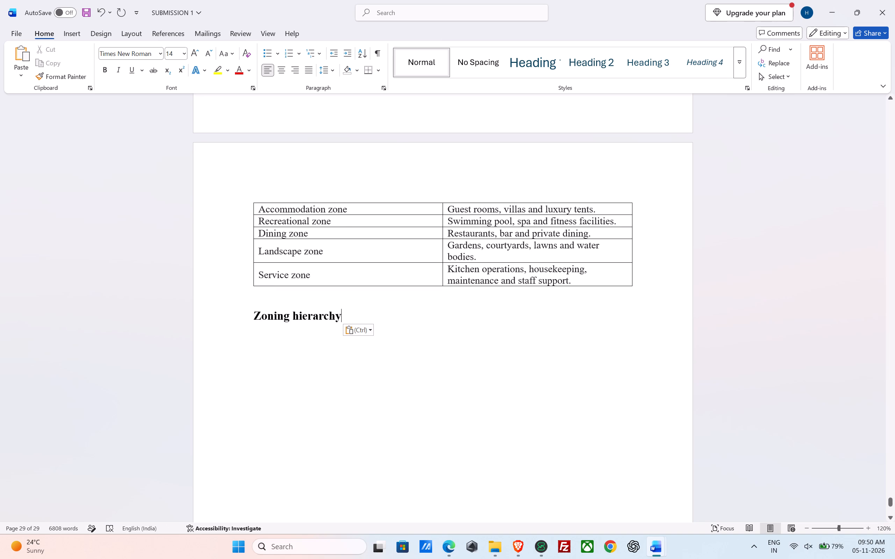
{"action": "left_click", "coordinate": [310, 326]}
{"action": "left_click", "coordinate": [307, 346]}
Copy the four zoning hierarchy points, Public to Service, from the case study and paste them under the Zoning hierarchy heading in SUBMISSION 1.
{"action": "left_click", "coordinate": [677, 480]}
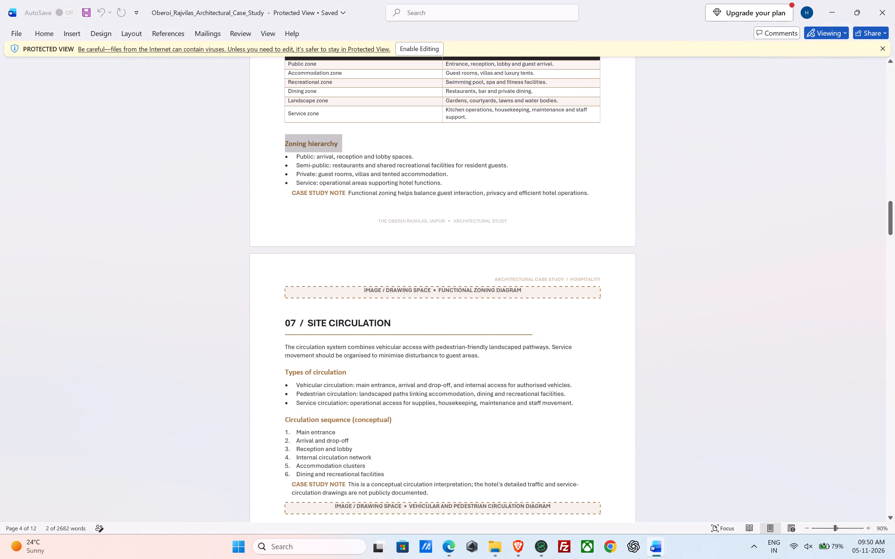
{"action": "left_click_drag", "start_coordinate": [295, 158], "coordinate": [447, 183]}
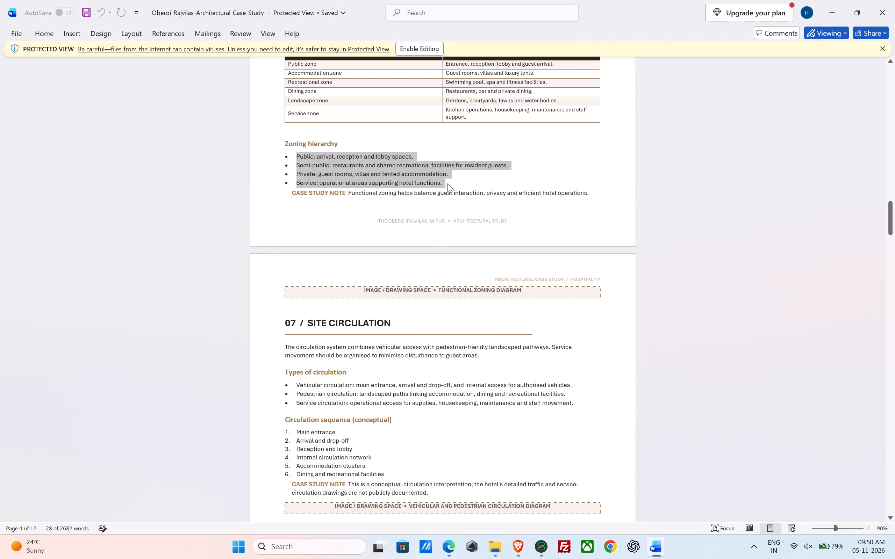
{"action": "key", "text": "ctrl+c"}
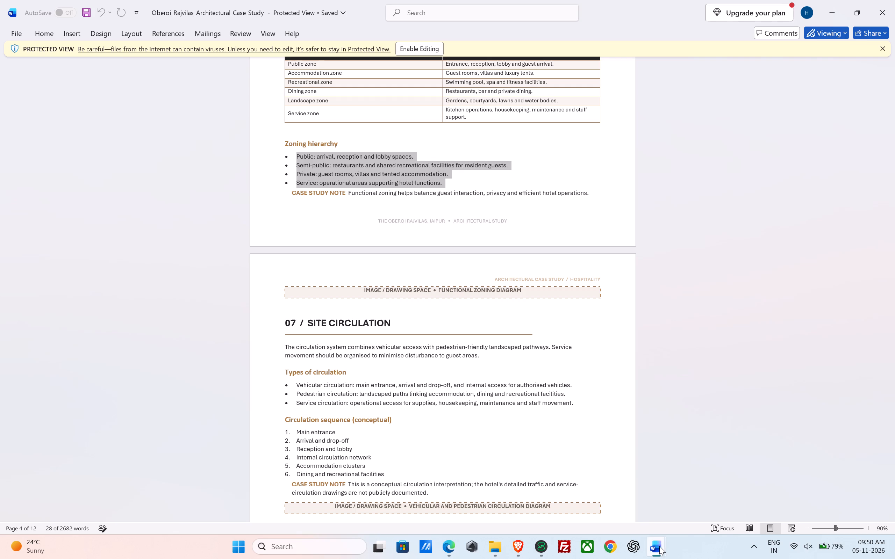
{"action": "left_click", "coordinate": [618, 476]}
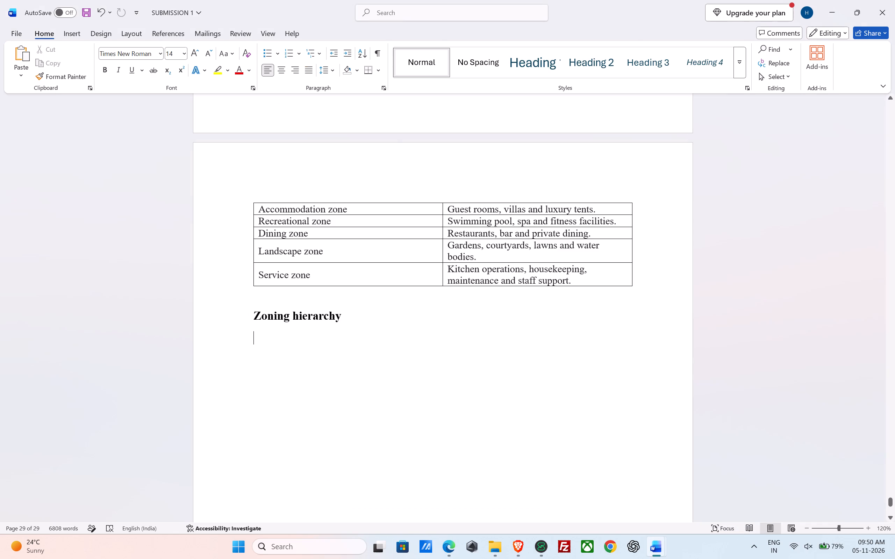
{"action": "key", "text": "ctrl+v"}
Format the four pasted zoning hierarchy lines, Public to Service, as a bulleted list with font size 12.
{"action": "left_click_drag", "start_coordinate": [513, 408], "coordinate": [336, 401]}
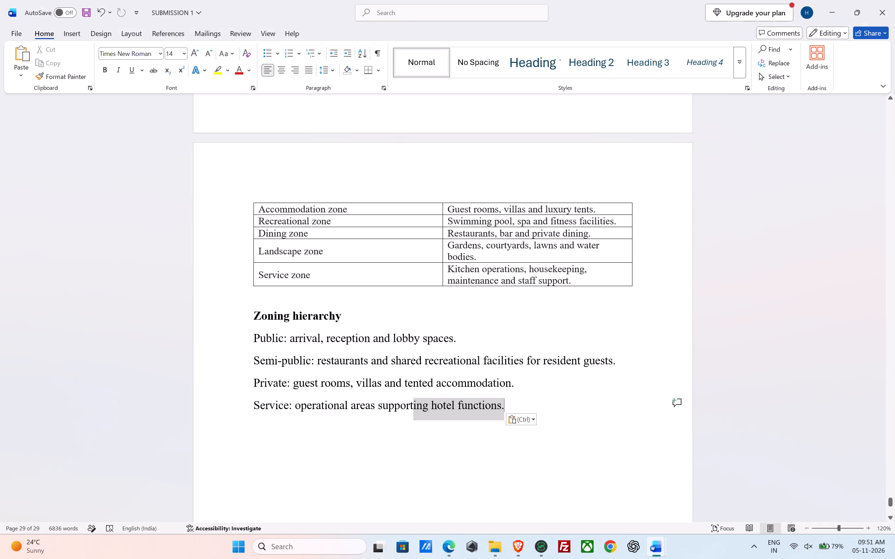
{"action": "left_click_drag", "start_coordinate": [336, 401], "coordinate": [262, 337]}
{"action": "left_click", "coordinate": [509, 403]}
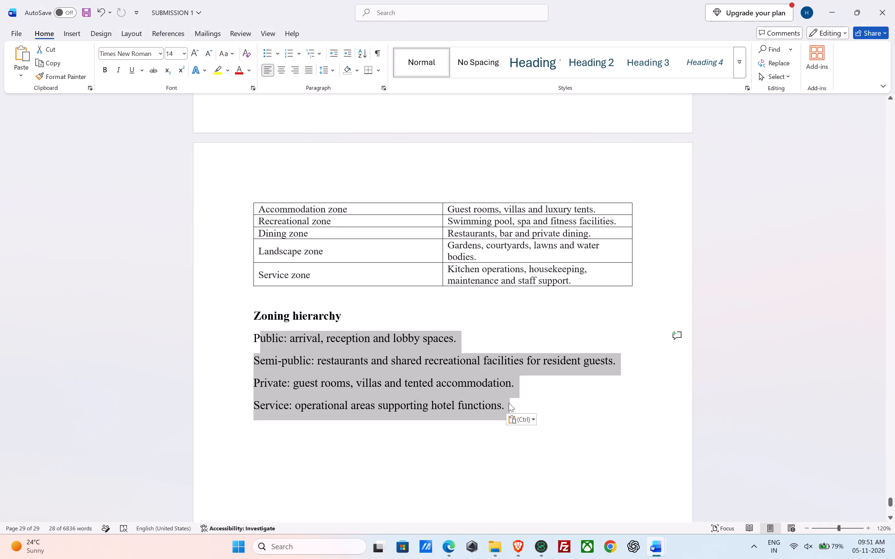
{"action": "left_click_drag", "start_coordinate": [508, 408], "coordinate": [242, 334]}
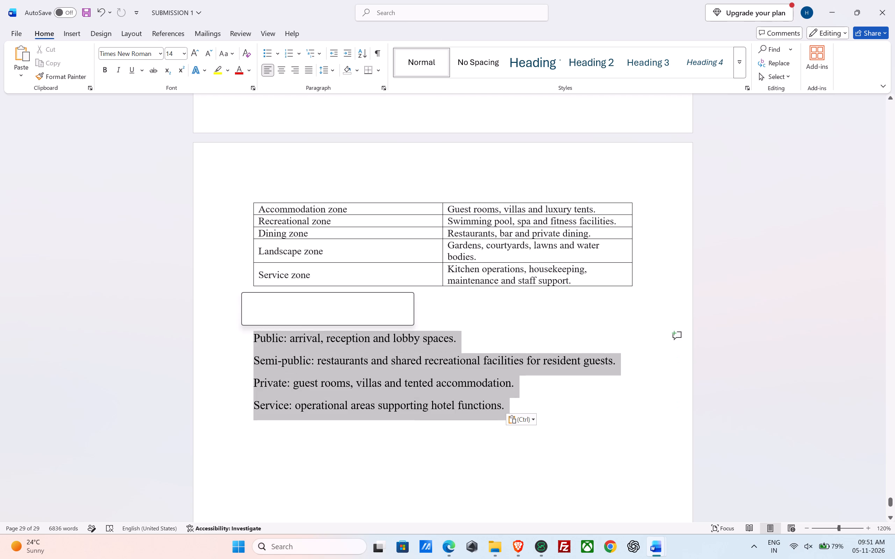
{"action": "left_click", "coordinate": [318, 304]}
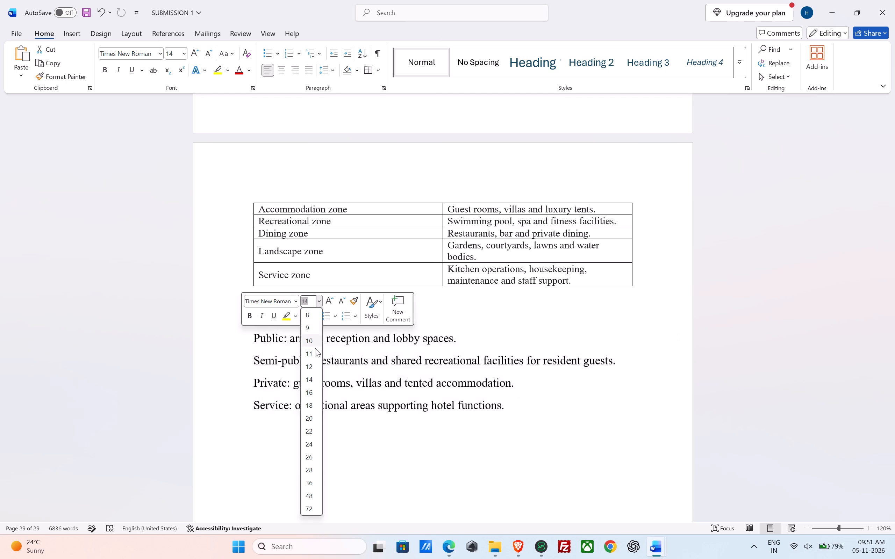
{"action": "left_click", "coordinate": [314, 366]}
{"action": "left_click", "coordinate": [293, 302]}
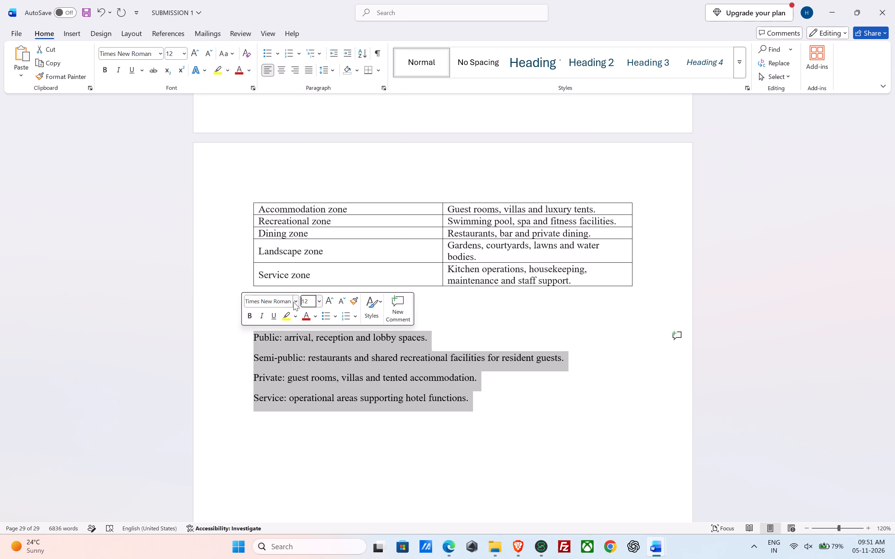
{"action": "left_click", "coordinate": [289, 67]}
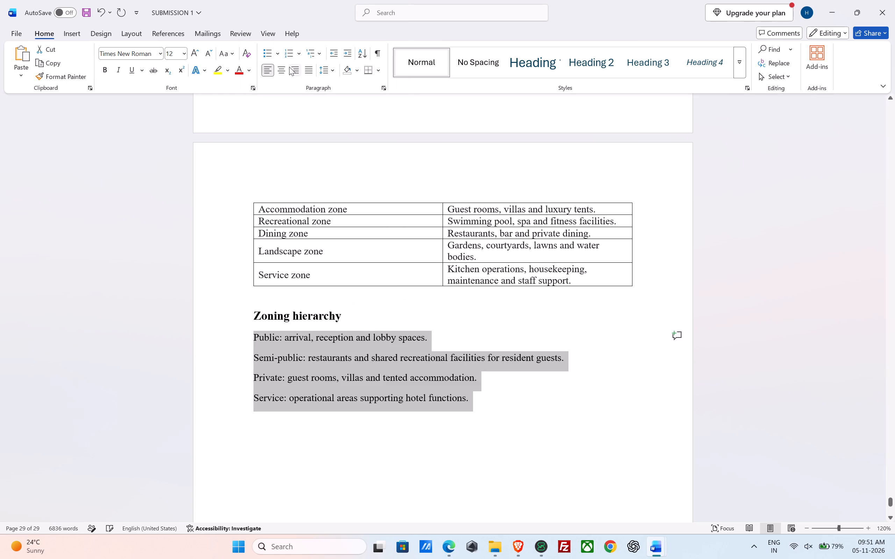
{"action": "left_click", "coordinate": [260, 52]}
{"action": "left_click", "coordinate": [266, 53]}
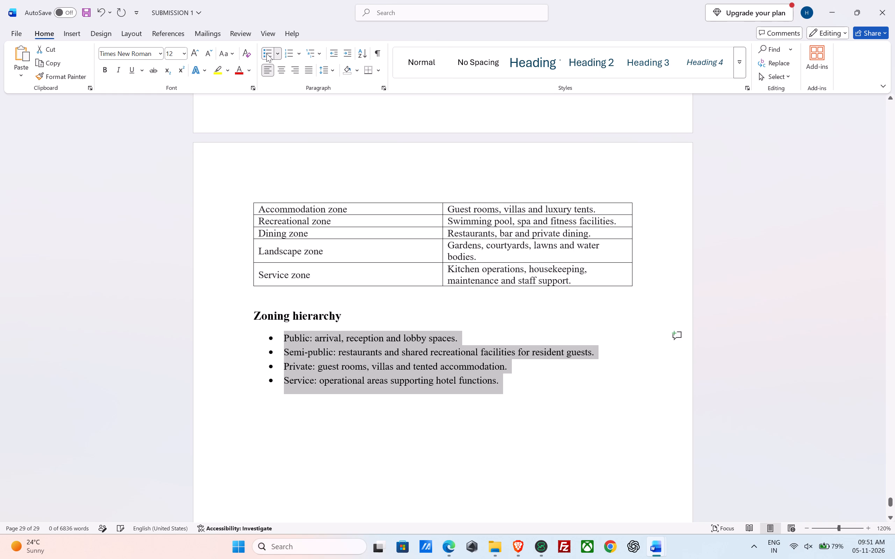
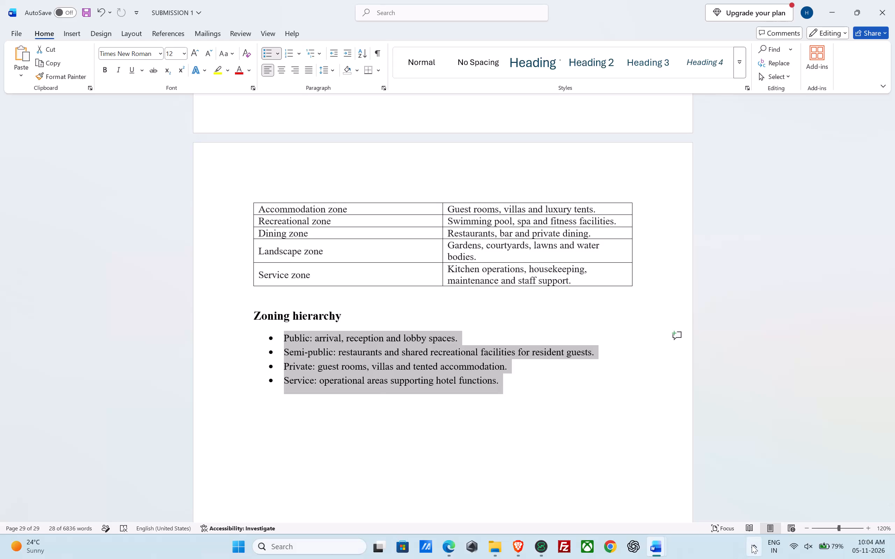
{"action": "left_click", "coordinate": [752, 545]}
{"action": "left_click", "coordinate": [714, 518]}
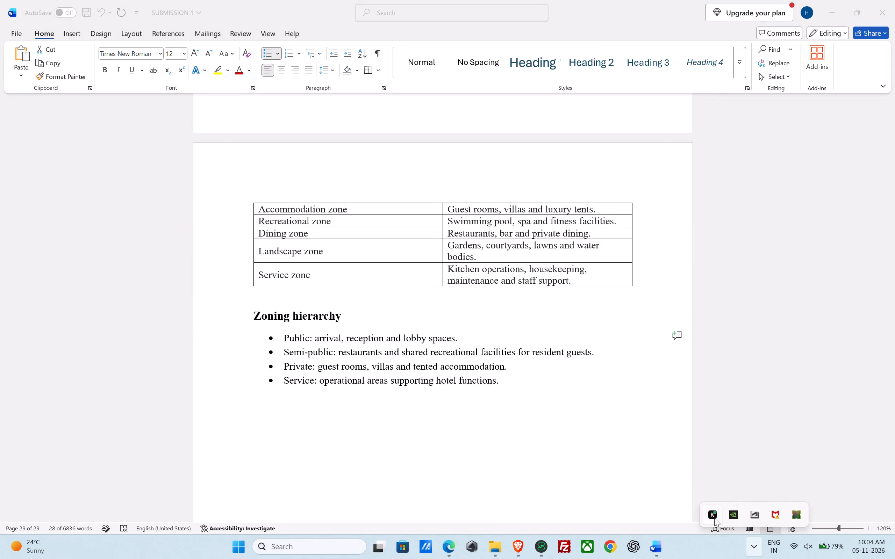
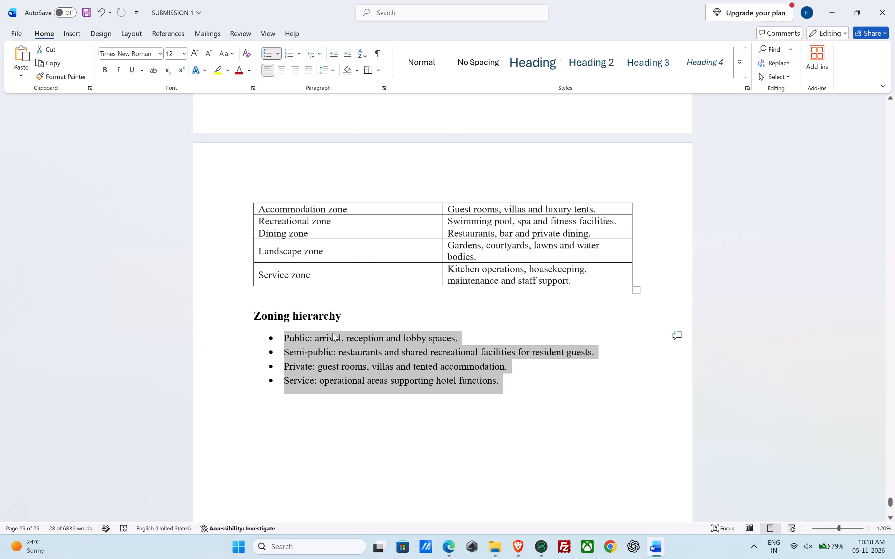
Copy the SITE CIRCULATION heading text, without its number, from the Oberoi Rajvilas case study and paste it below SUBMISSION 1's Zoning hierarchy list.
{"action": "right_click", "coordinate": [332, 333]}
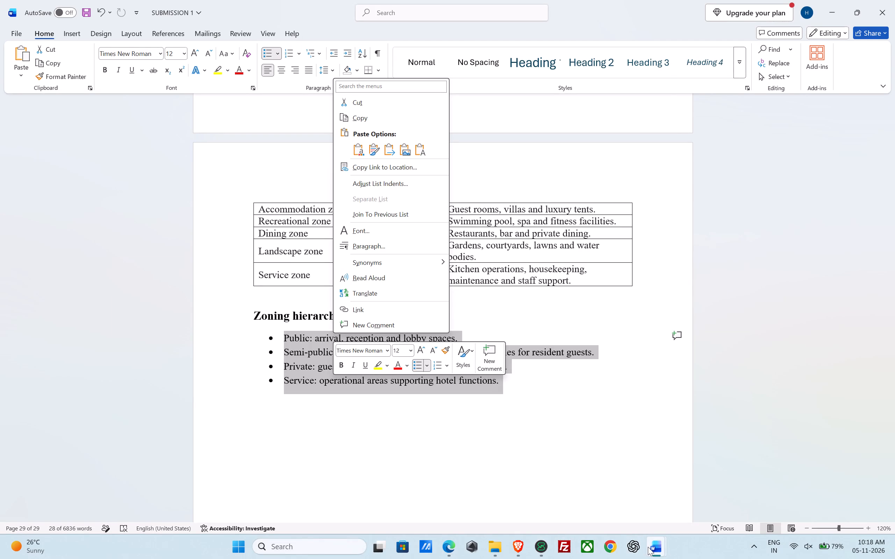
{"action": "left_click", "coordinate": [711, 478]}
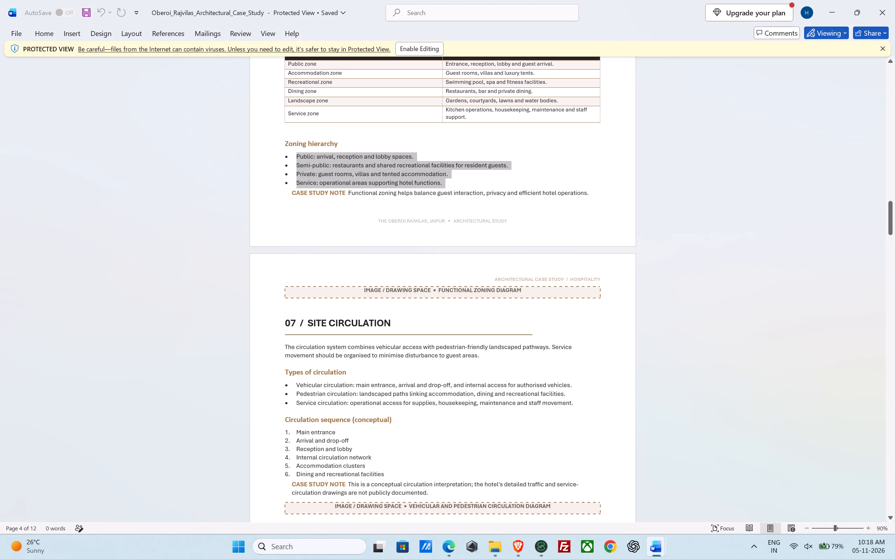
{"action": "scroll", "coordinate": [347, 306], "scroll_direction": "down", "scroll_amount": 1}
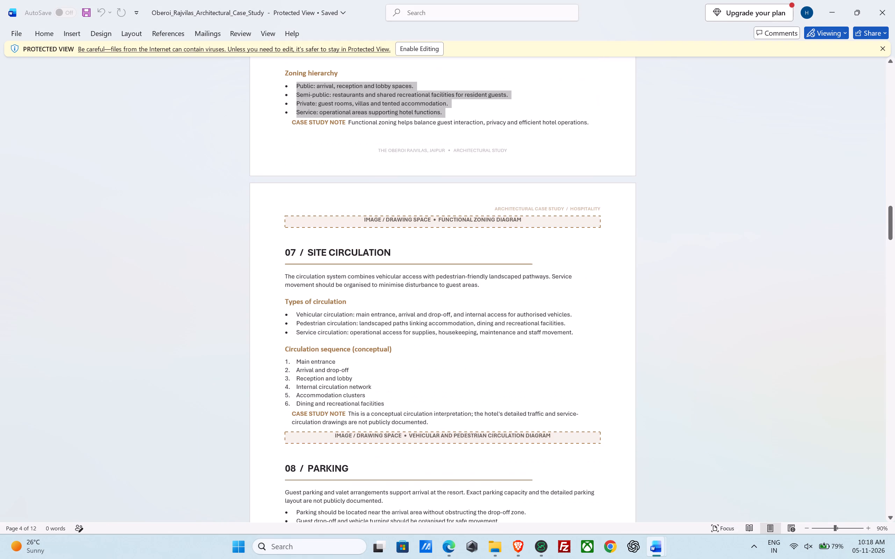
{"action": "left_click_drag", "start_coordinate": [309, 250], "coordinate": [387, 250]}
{"action": "key", "text": "ctrl+c"}
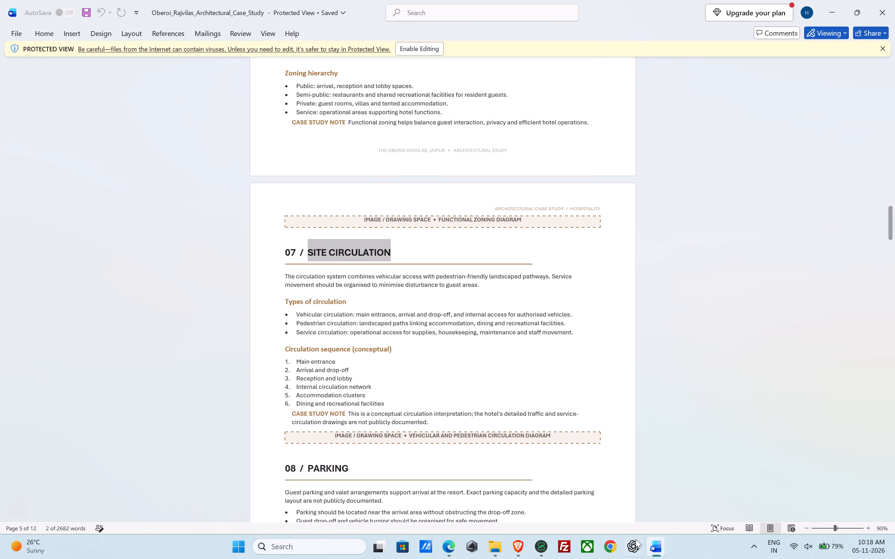
{"action": "left_click", "coordinate": [608, 499]}
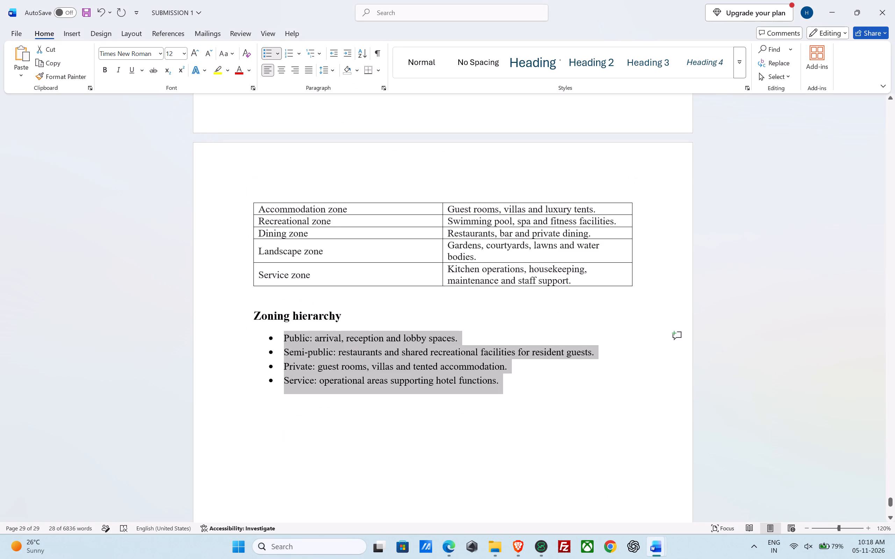
{"action": "left_click", "coordinate": [309, 437]}
{"action": "scroll", "coordinate": [309, 437], "scroll_direction": "down", "scroll_amount": 1}
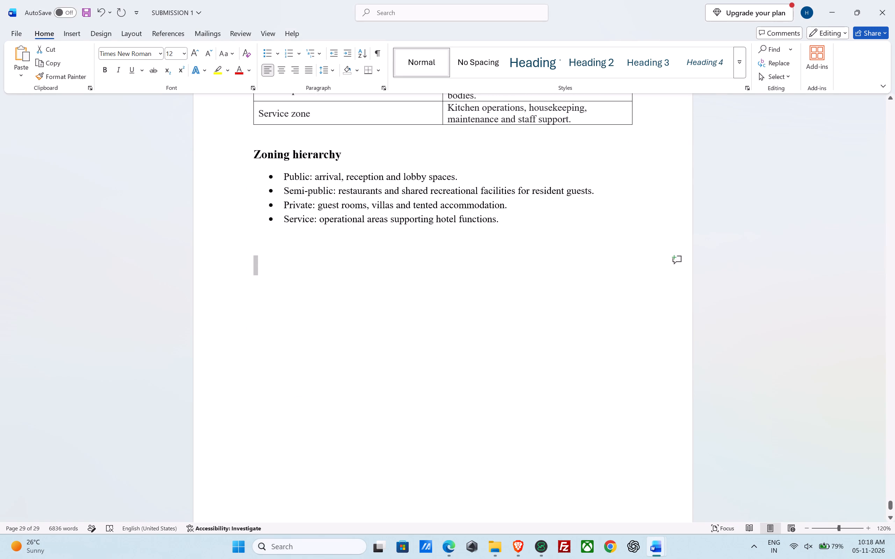
{"action": "left_click", "coordinate": [522, 227]}
{"action": "left_click", "coordinate": [435, 238]}
{"action": "key", "text": "ctrl+v"}
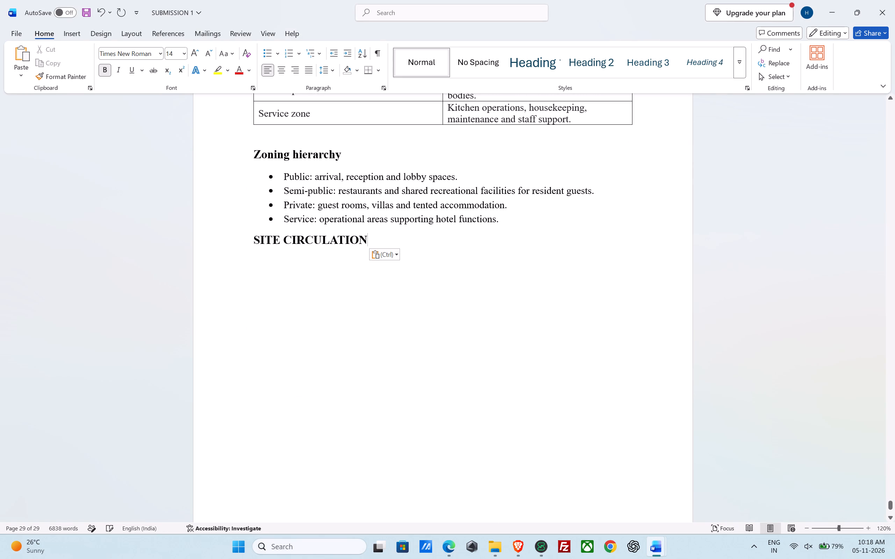
Change the pasted SITE CIRCULATION heading to Capitalize Each Word case.
{"action": "left_click_drag", "start_coordinate": [371, 232], "coordinate": [382, 230]}
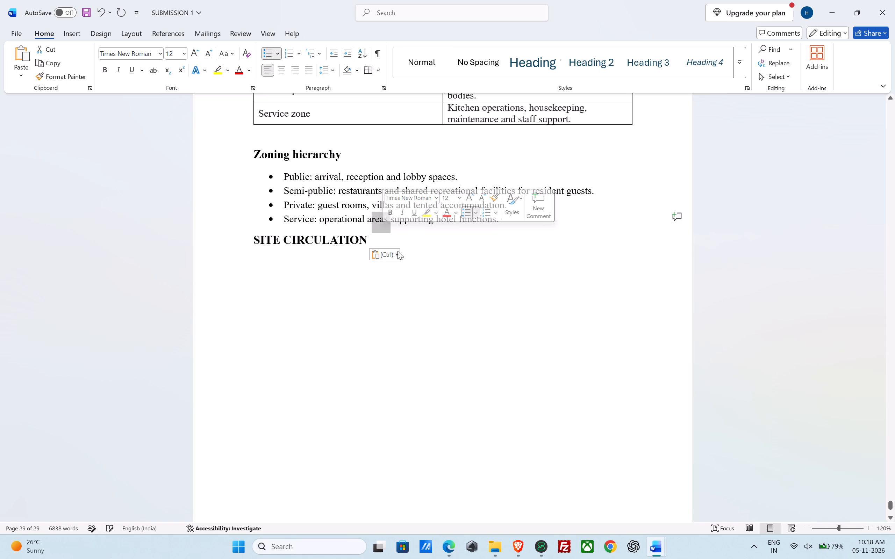
{"action": "left_click", "coordinate": [374, 284]}
{"action": "left_click_drag", "start_coordinate": [366, 239], "coordinate": [267, 242]}
{"action": "left_click", "coordinate": [231, 51]}
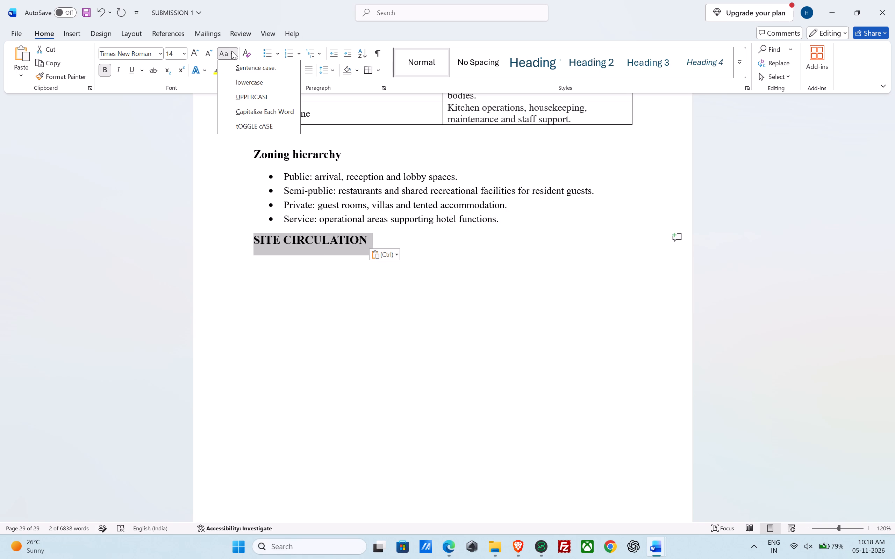
{"action": "left_click", "coordinate": [253, 112]}
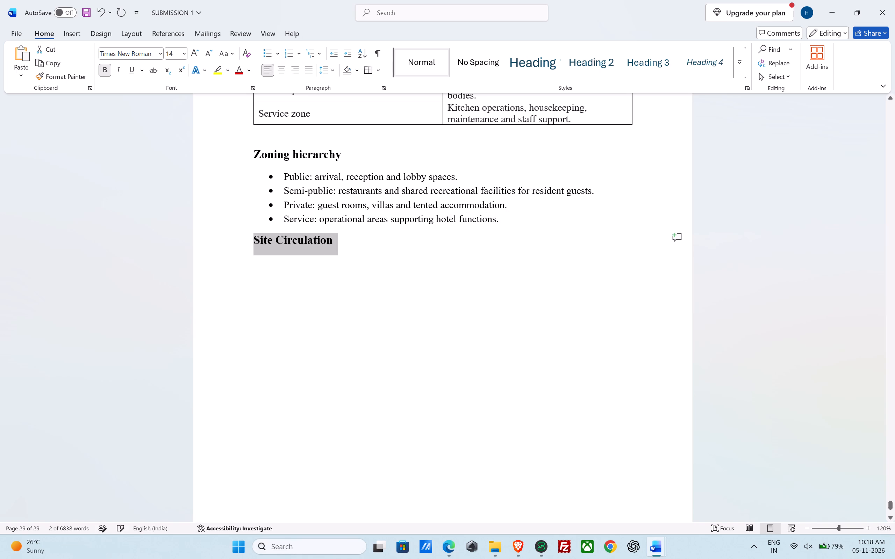
{"action": "left_click", "coordinate": [346, 307]}
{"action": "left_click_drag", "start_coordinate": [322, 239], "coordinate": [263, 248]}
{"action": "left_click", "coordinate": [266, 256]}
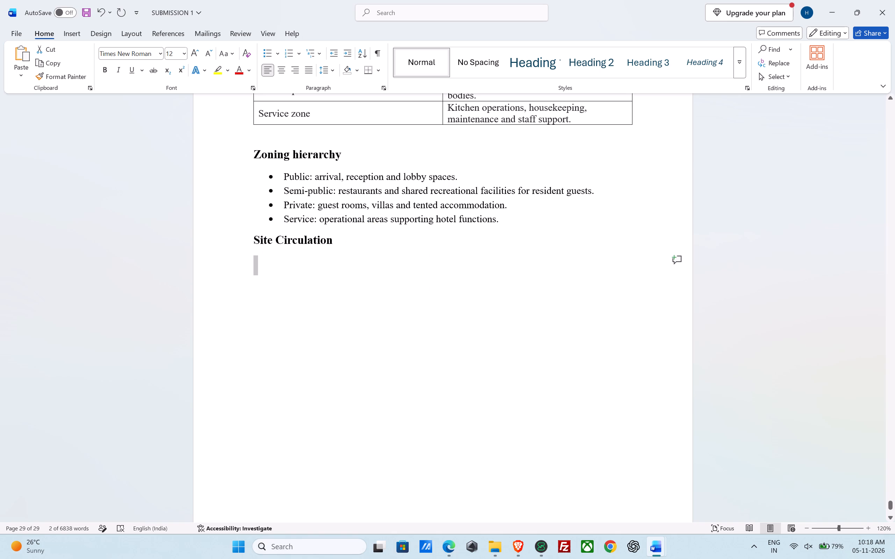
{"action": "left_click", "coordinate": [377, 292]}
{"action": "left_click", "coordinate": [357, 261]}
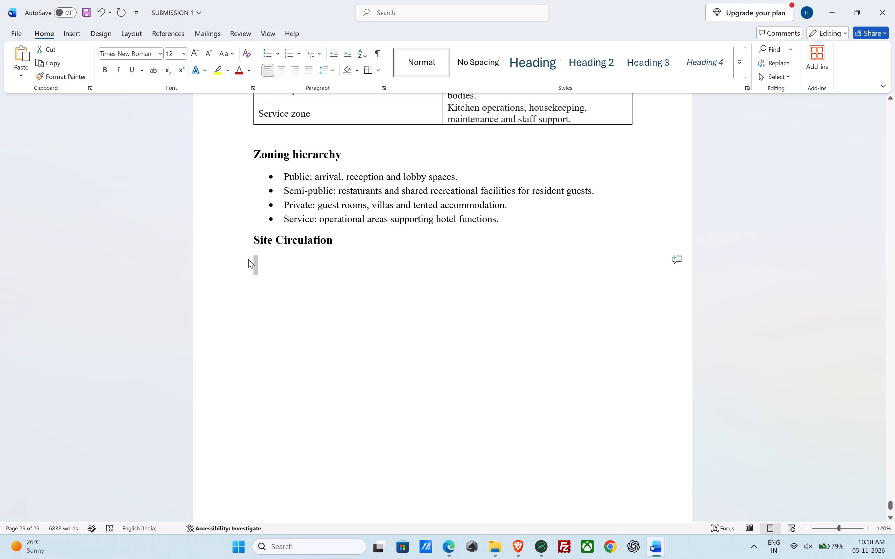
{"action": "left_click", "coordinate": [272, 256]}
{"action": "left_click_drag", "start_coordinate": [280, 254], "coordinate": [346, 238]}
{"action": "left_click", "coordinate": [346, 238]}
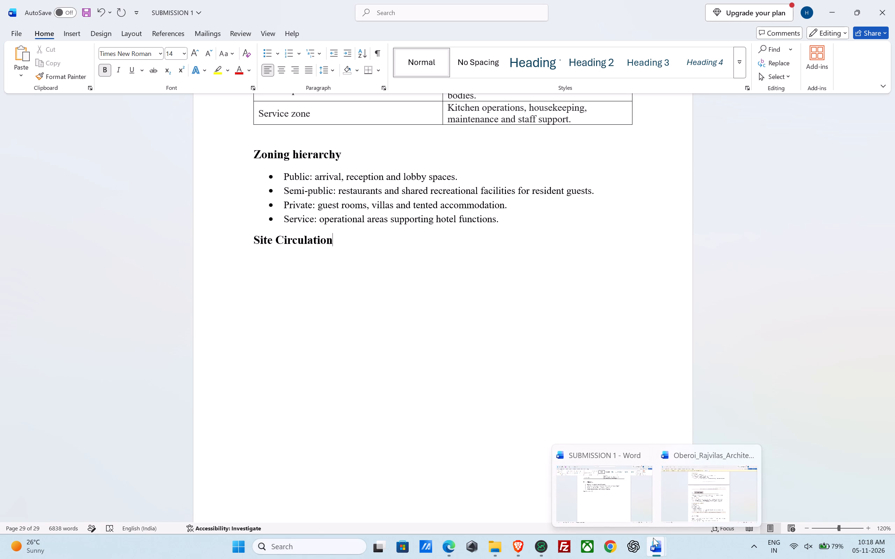
Copy the Site Circulation body, from the intro paragraph through "Dining and recreational facilities", from the case study and paste it under SUBMISSION 1's Site Circulation heading.
{"action": "left_click", "coordinate": [722, 493]}
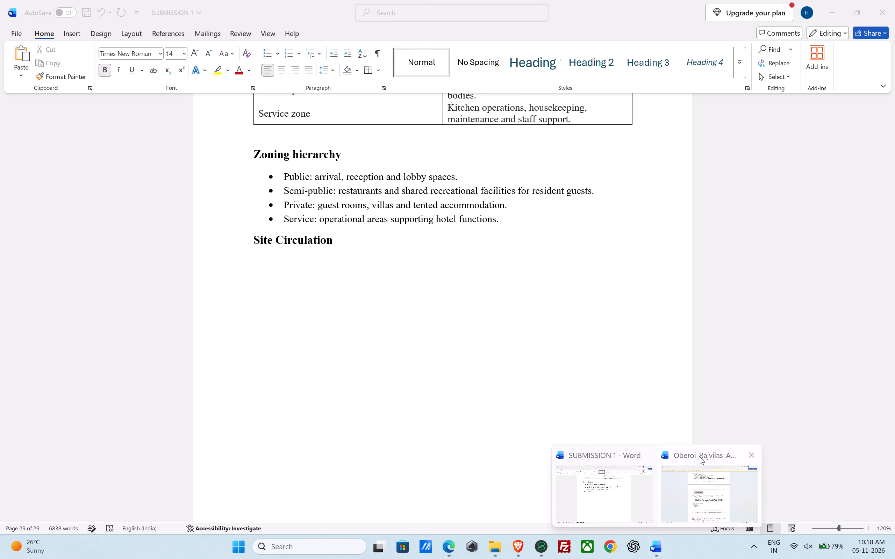
{"action": "left_click", "coordinate": [701, 491]}
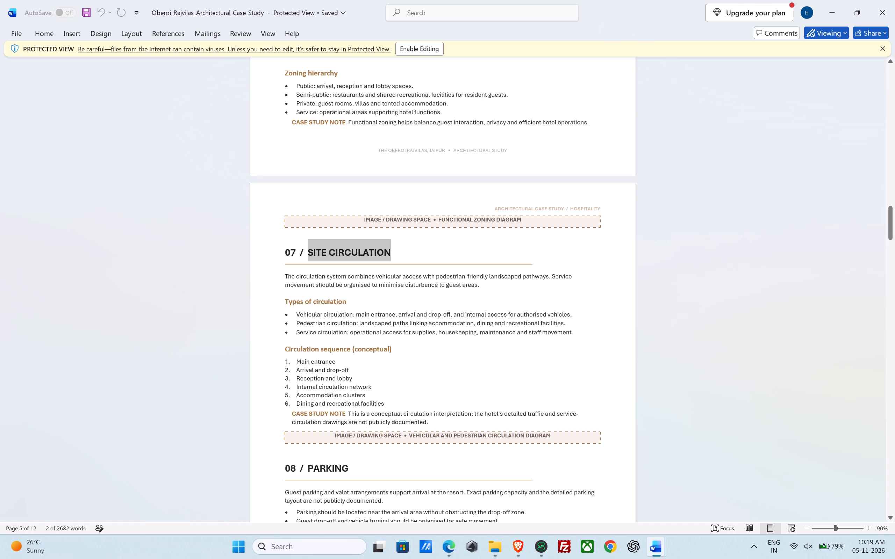
{"action": "scroll", "coordinate": [653, 284], "scroll_direction": "down", "scroll_amount": 1}
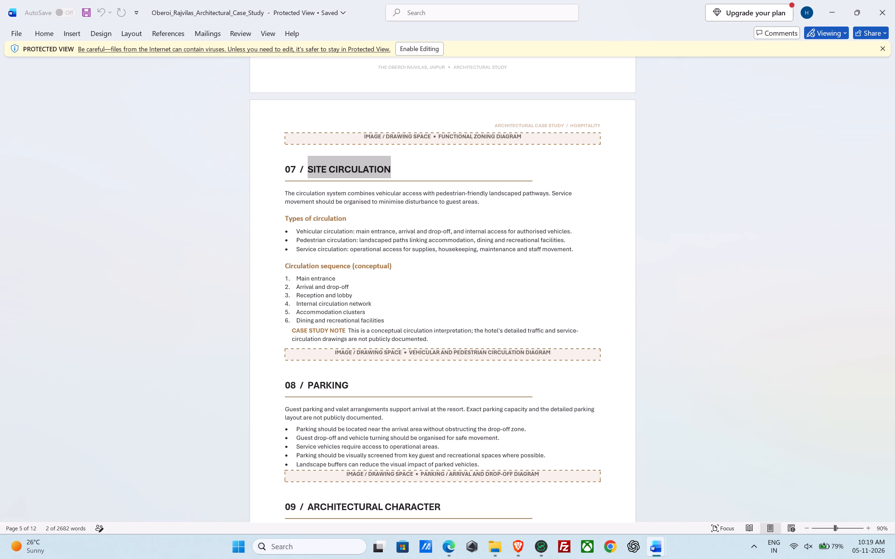
{"action": "left_click", "coordinate": [696, 237]}
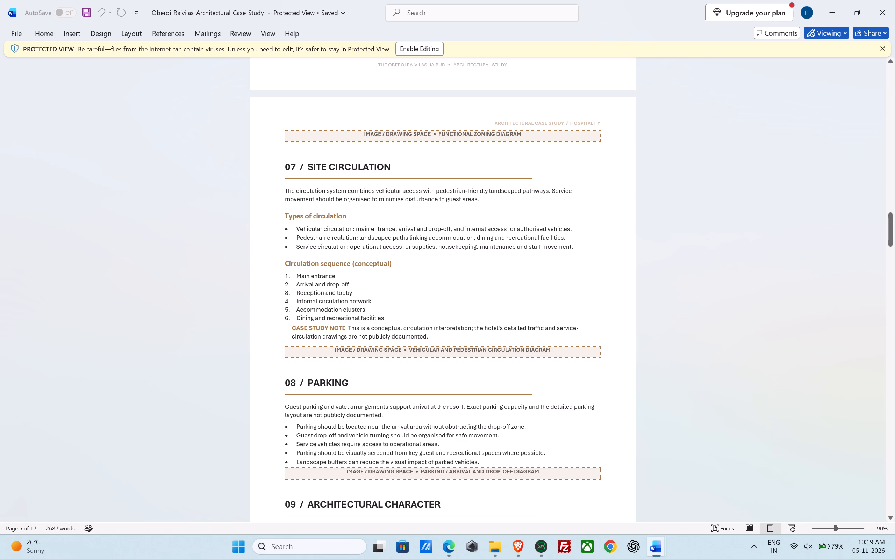
{"action": "left_click_drag", "start_coordinate": [285, 189], "coordinate": [386, 302]}
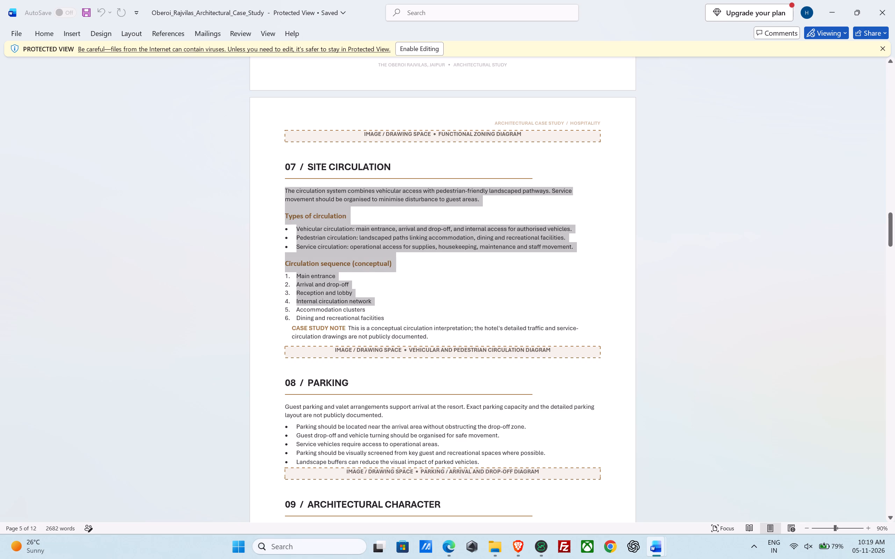
{"action": "left_click_drag", "start_coordinate": [386, 302], "coordinate": [399, 320]}
{"action": "key", "text": "ctrl+c"}
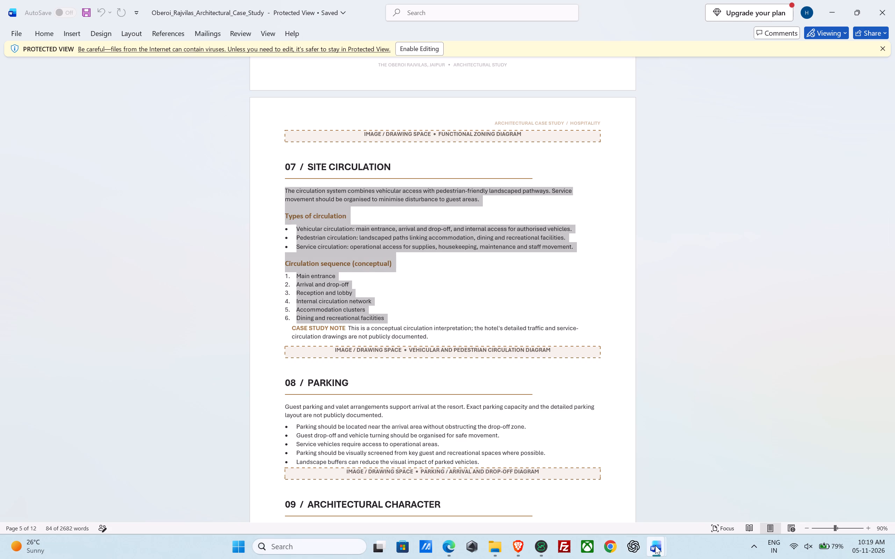
{"action": "left_click", "coordinate": [627, 488]}
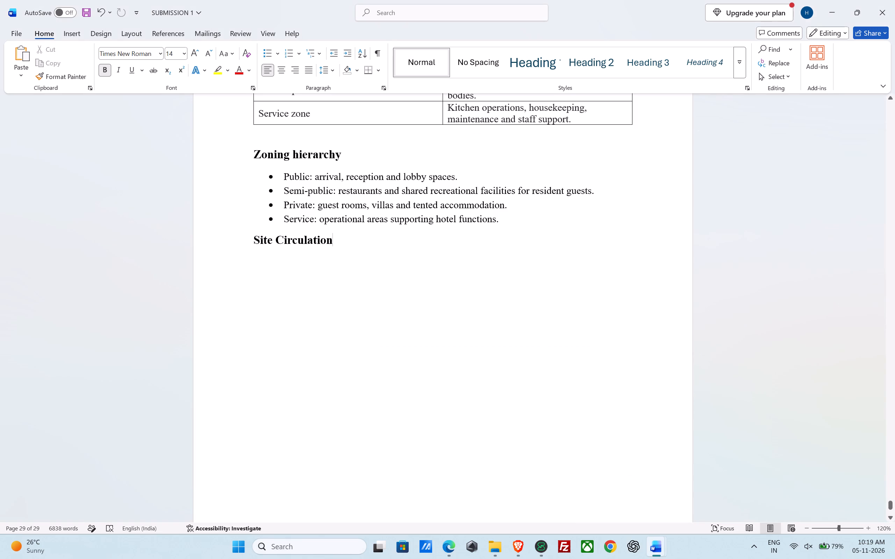
{"action": "left_click", "coordinate": [295, 272]}
{"action": "left_click", "coordinate": [305, 267]}
{"action": "left_click", "coordinate": [302, 255]}
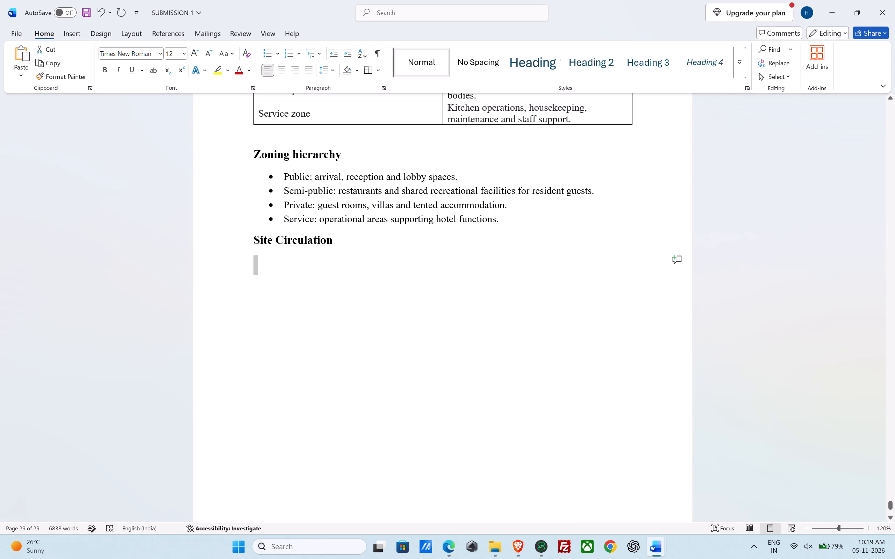
{"action": "left_click", "coordinate": [338, 249]}
{"action": "key", "text": "Return"}
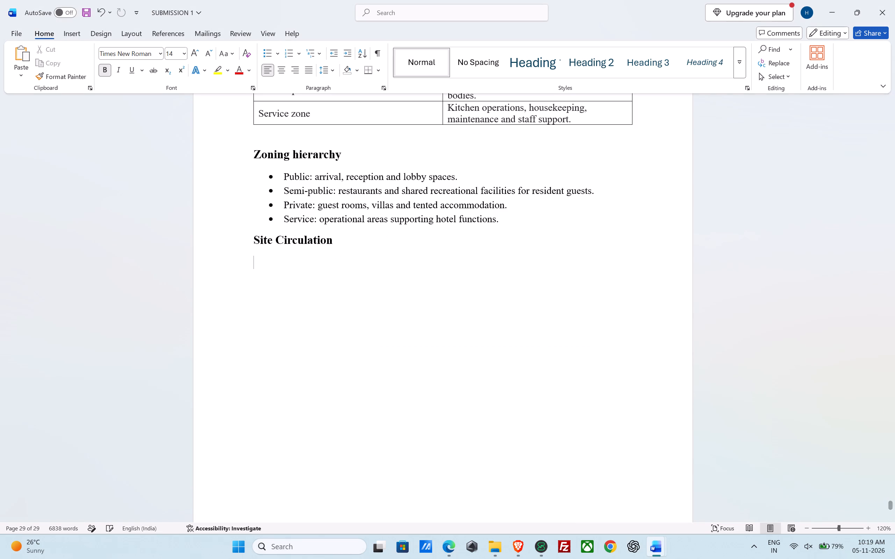
{"action": "key", "text": "ctrl+v"}
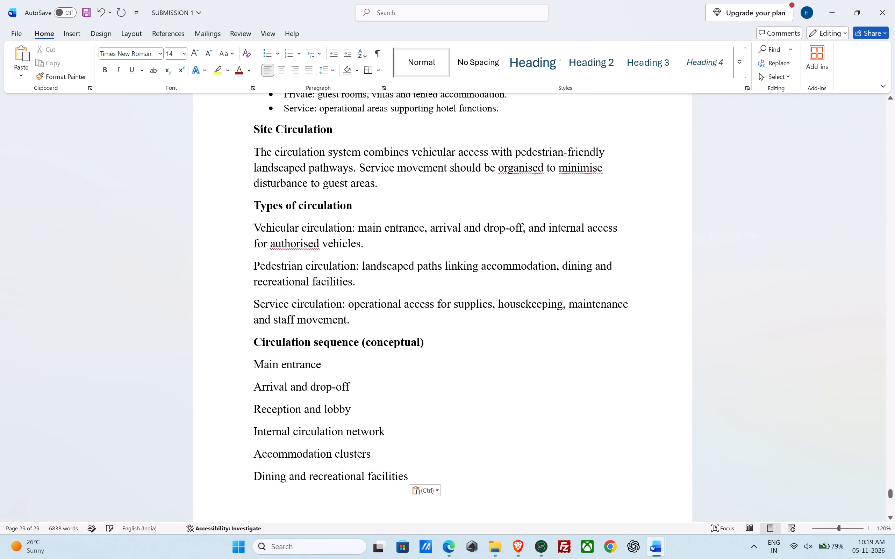
Set the font size of all the pasted text below the Site Circulation heading to 12.
{"action": "scroll", "coordinate": [478, 295], "scroll_direction": "up", "scroll_amount": 2}
{"action": "scroll", "coordinate": [478, 295], "scroll_direction": "down", "scroll_amount": 3}
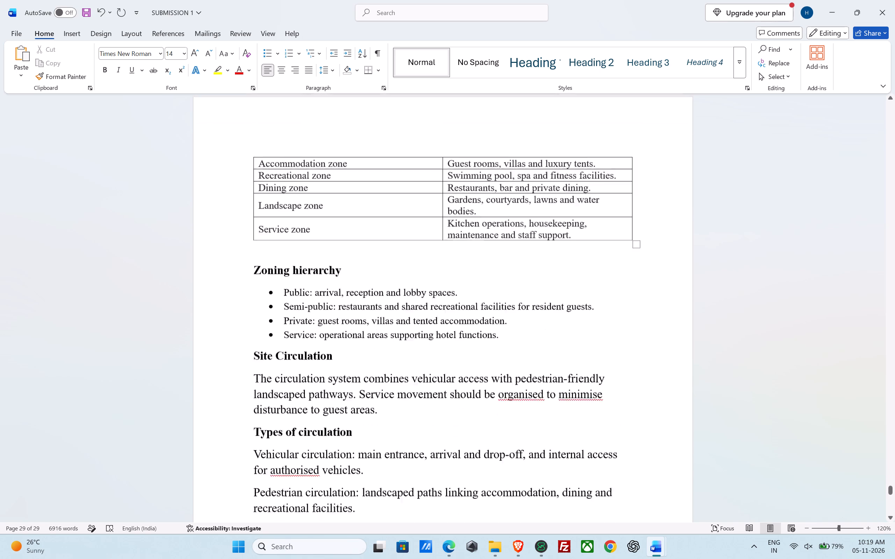
{"action": "scroll", "coordinate": [478, 295], "scroll_direction": "down", "scroll_amount": 2}
{"action": "scroll", "coordinate": [478, 295], "scroll_direction": "up", "scroll_amount": 1}
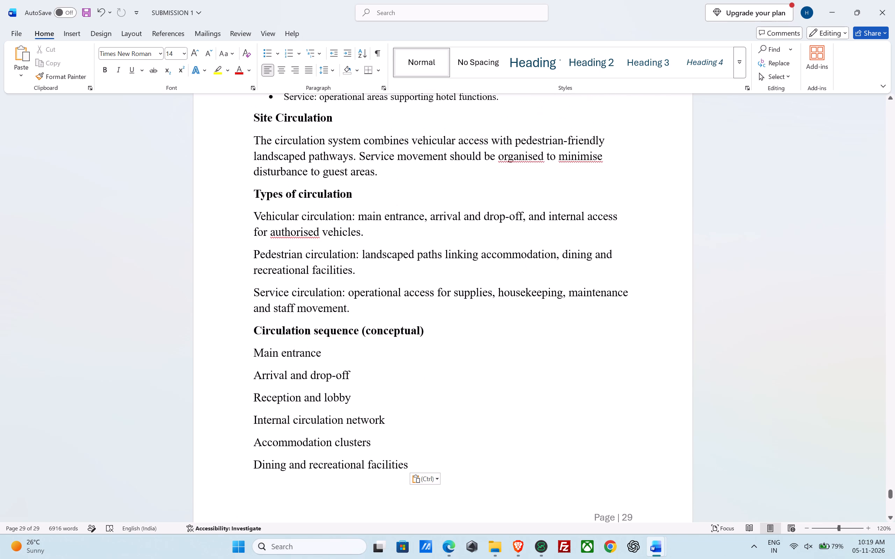
{"action": "left_click_drag", "start_coordinate": [429, 463], "coordinate": [309, 263]}
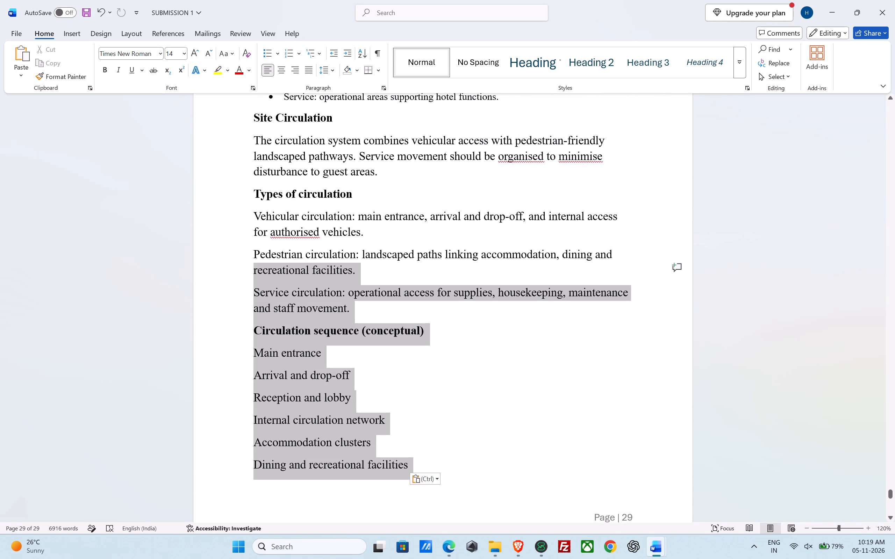
{"action": "left_click_drag", "start_coordinate": [309, 263], "coordinate": [264, 144]}
{"action": "scroll", "coordinate": [264, 144], "scroll_direction": "up", "scroll_amount": 1}
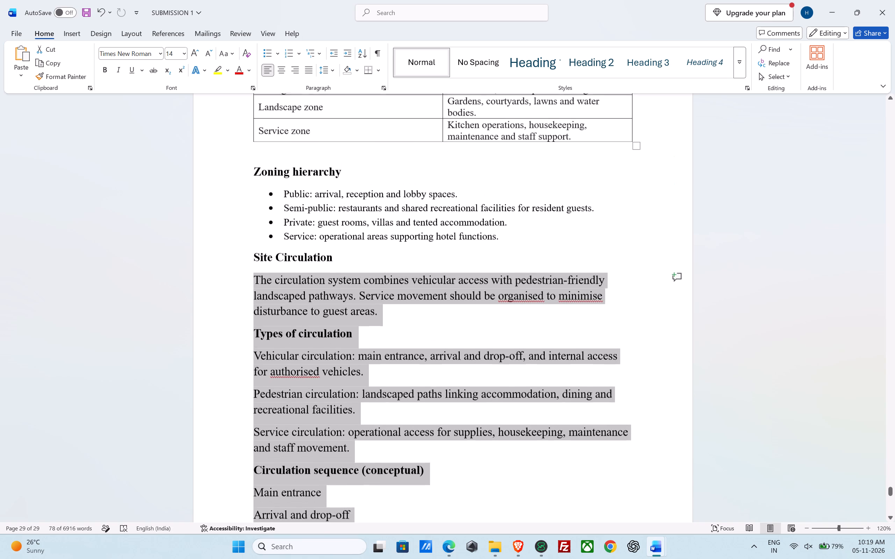
{"action": "scroll", "coordinate": [264, 144], "scroll_direction": "up", "scroll_amount": 1}
{"action": "right_click", "coordinate": [308, 294]}
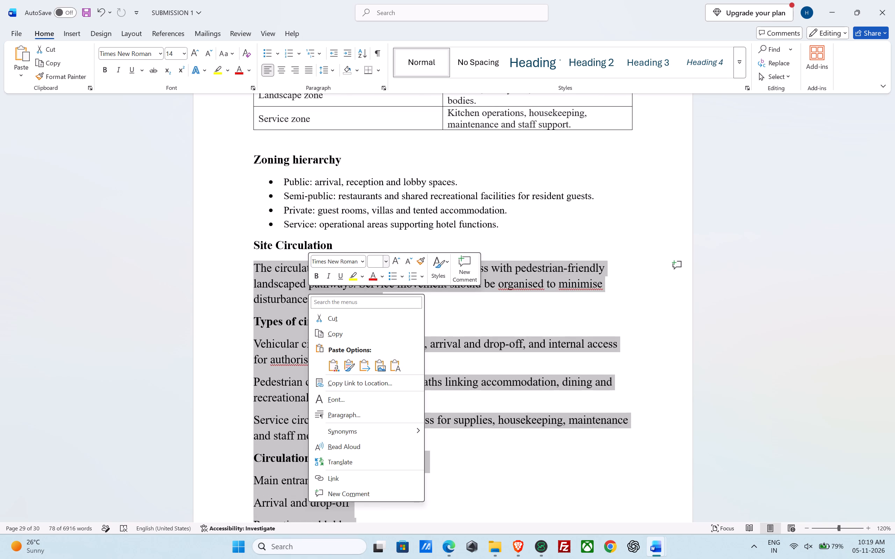
{"action": "left_click", "coordinate": [386, 261]}
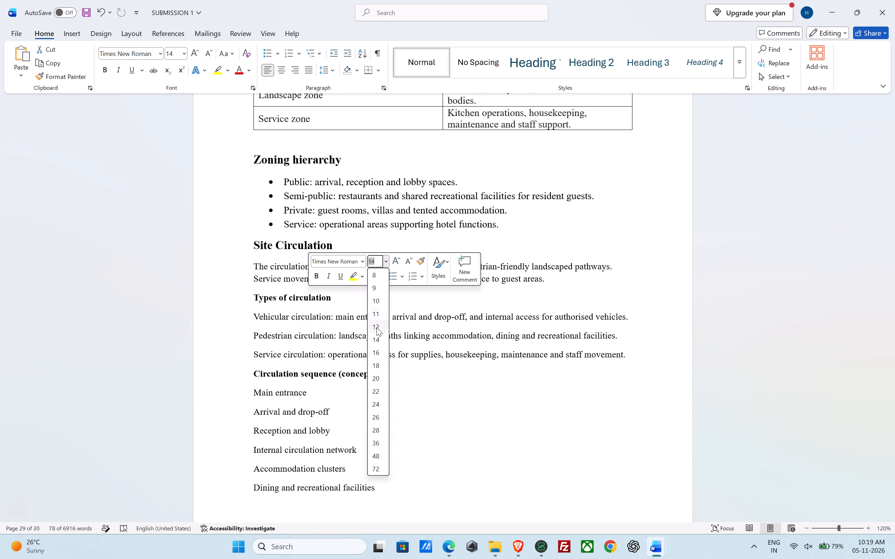
{"action": "left_click", "coordinate": [377, 329]}
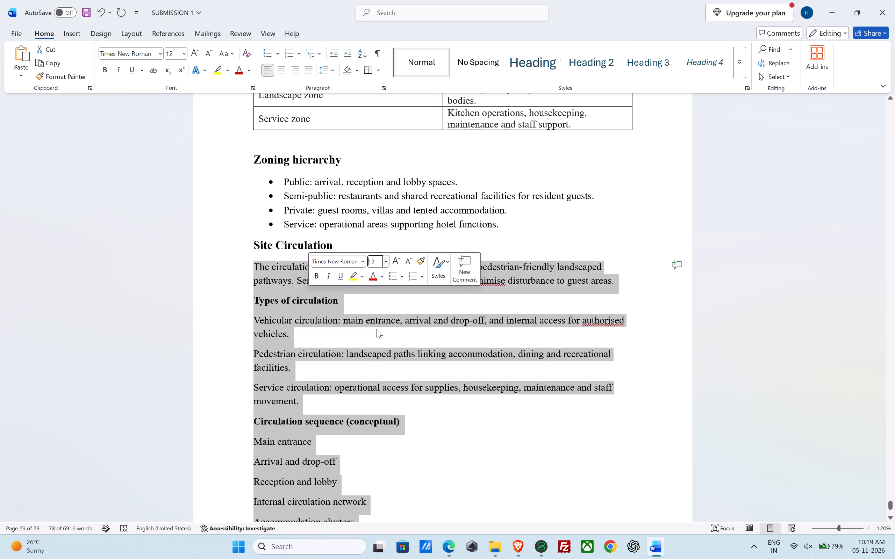
{"action": "left_click", "coordinate": [374, 304]}
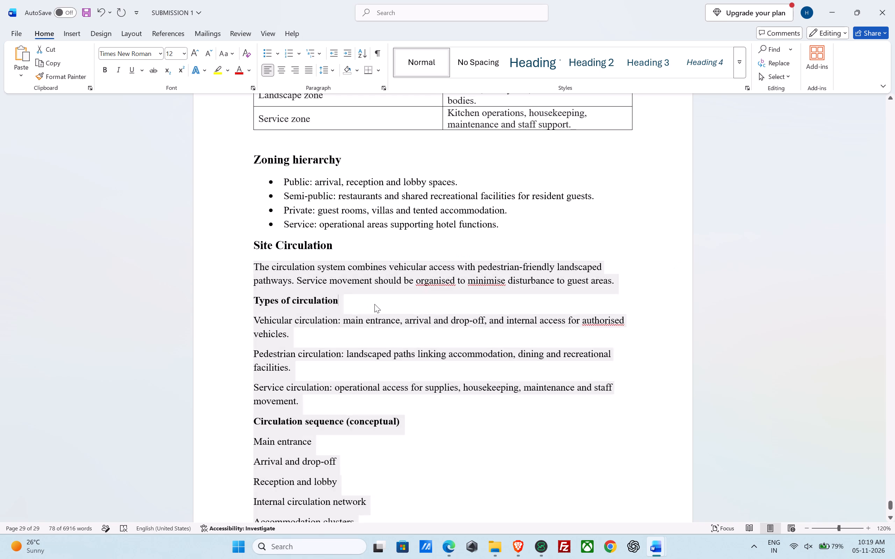
Correct the flagged spellings in the Site Circulation intro paragraph to "organized" and "minimize".
{"action": "scroll", "coordinate": [374, 304], "scroll_direction": "down", "scroll_amount": 1}
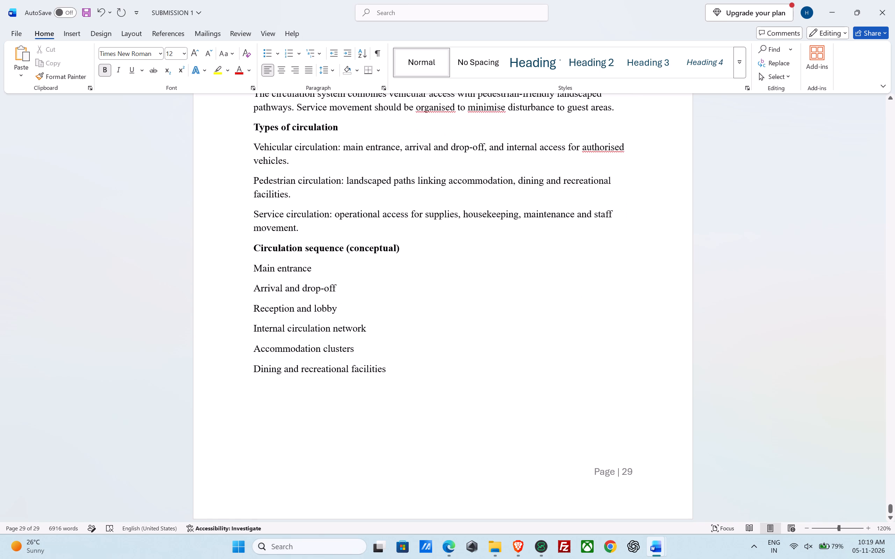
{"action": "left_click", "coordinate": [442, 108]}
{"action": "right_click", "coordinate": [442, 108]}
{"action": "left_click", "coordinate": [409, 120]}
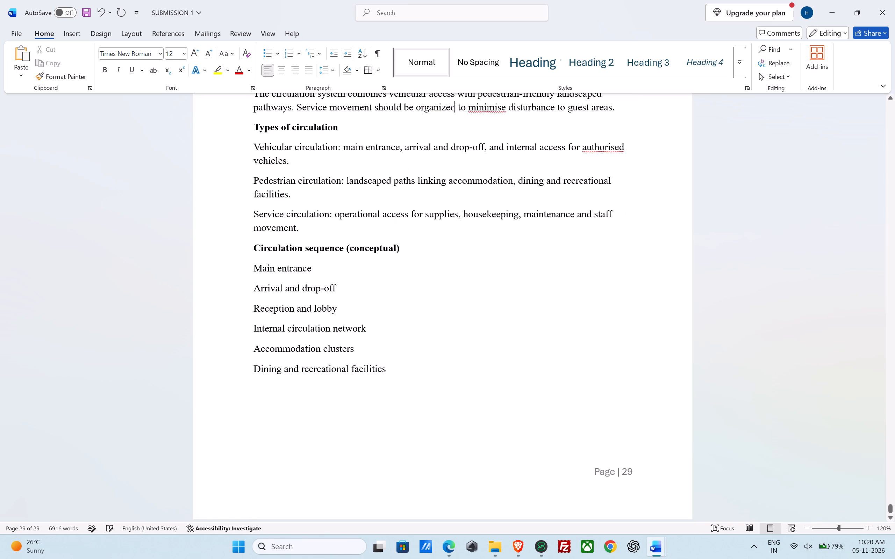
{"action": "right_click", "coordinate": [481, 109]}
{"action": "left_click", "coordinate": [450, 121]}
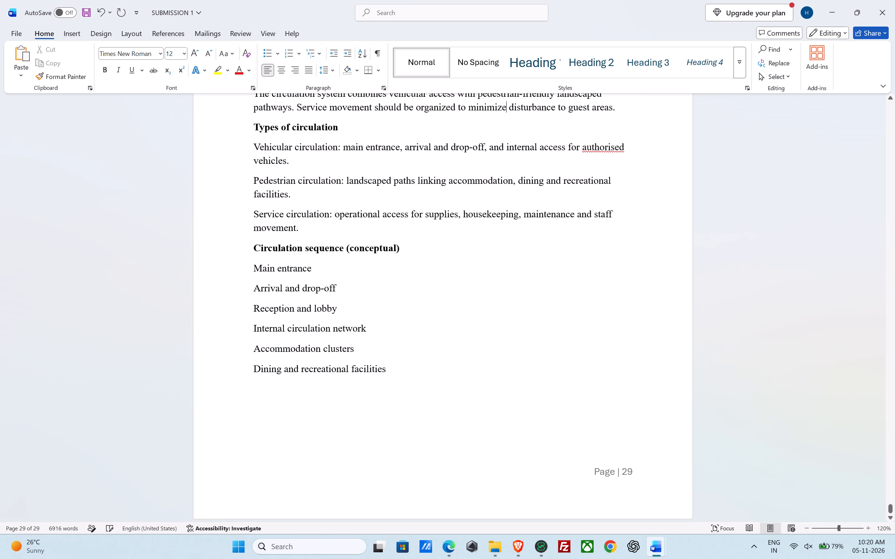
Correct the flagged spelling in the Vehicular circulation line to "authorized".
{"action": "left_click", "coordinate": [600, 153]}
{"action": "right_click", "coordinate": [600, 153]}
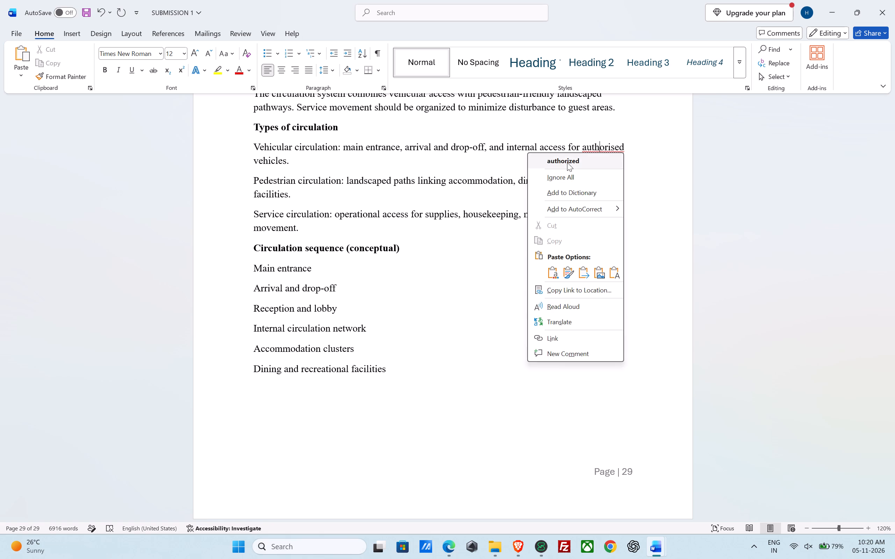
{"action": "left_click", "coordinate": [567, 159]}
Justify the body paragraphs under the Site Planning and Site Surroundings headings.
{"action": "scroll", "coordinate": [520, 289], "scroll_direction": "up", "scroll_amount": 2}
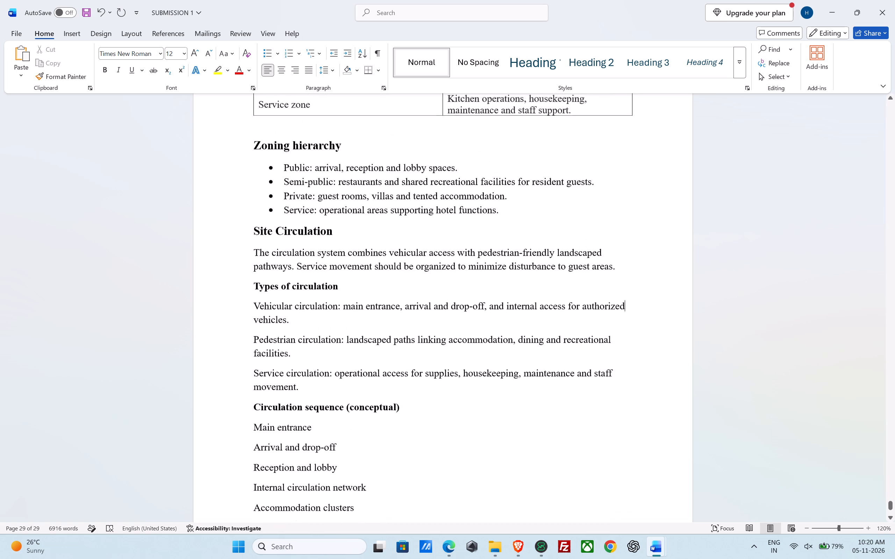
{"action": "scroll", "coordinate": [520, 289], "scroll_direction": "up", "scroll_amount": 3}
{"action": "scroll", "coordinate": [520, 289], "scroll_direction": "down", "scroll_amount": 1}
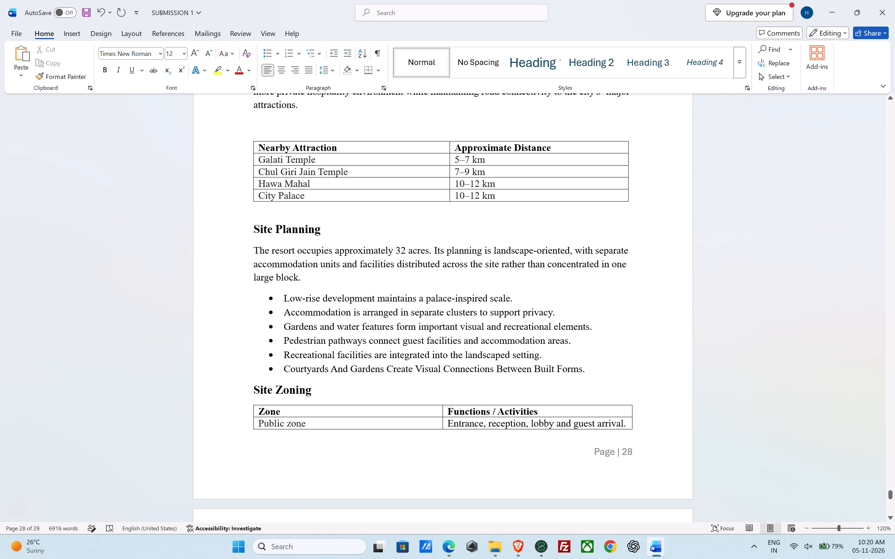
{"action": "left_click_drag", "start_coordinate": [303, 277], "coordinate": [257, 255]}
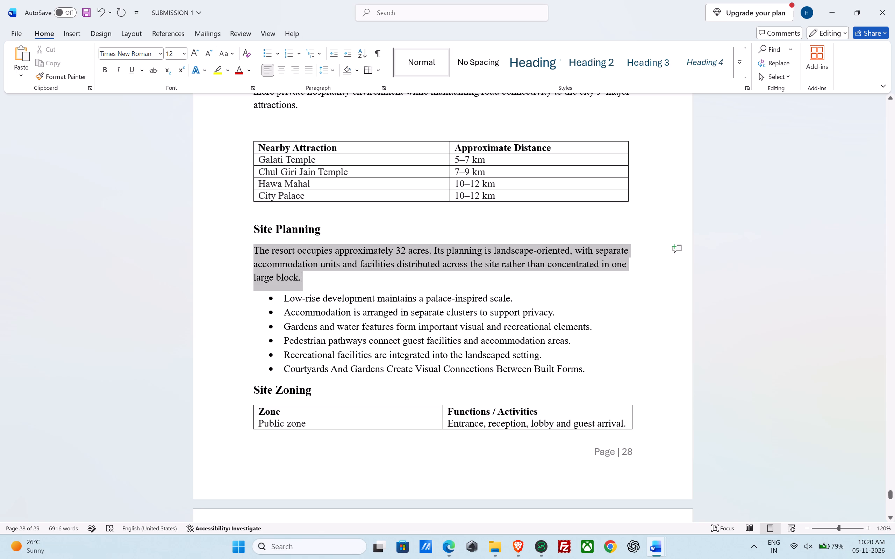
{"action": "left_click_drag", "start_coordinate": [257, 255], "coordinate": [257, 254]}
{"action": "left_click", "coordinate": [310, 71]}
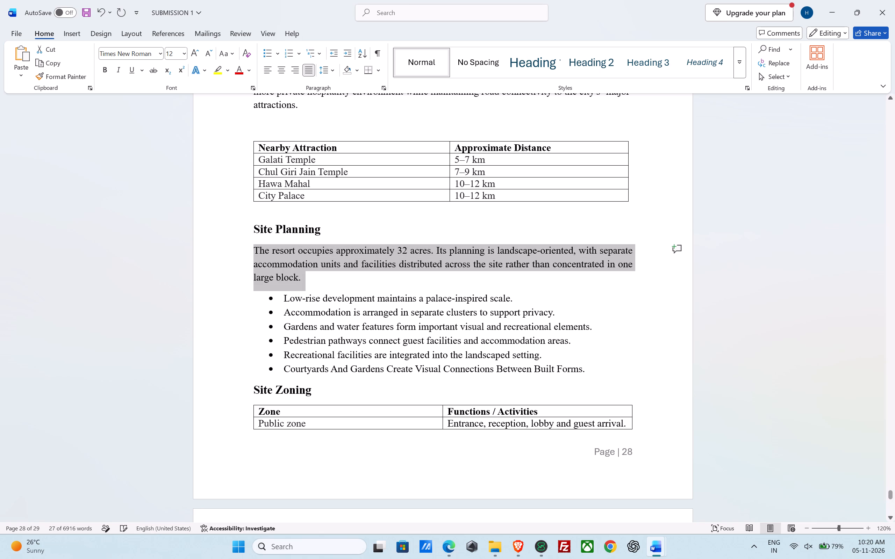
{"action": "scroll", "coordinate": [441, 229], "scroll_direction": "up", "scroll_amount": 1}
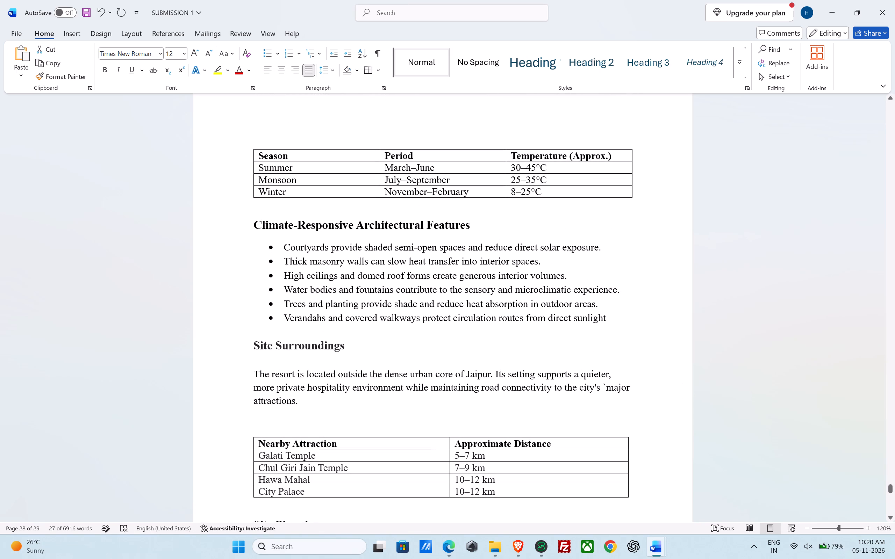
{"action": "left_click_drag", "start_coordinate": [308, 403], "coordinate": [259, 378]}
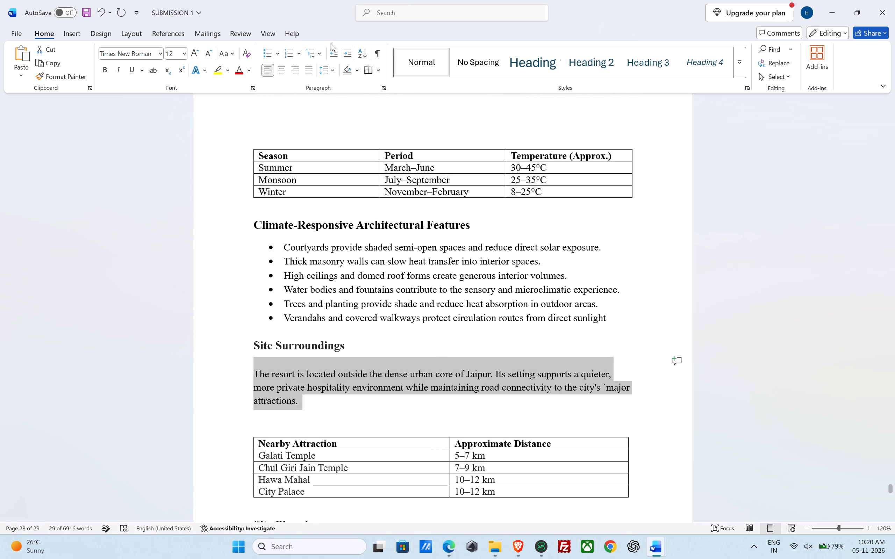
{"action": "left_click", "coordinate": [307, 72]}
Justify the Major Facilities list from "Reception and lobby" through "Wedding and event space".
{"action": "scroll", "coordinate": [379, 269], "scroll_direction": "up", "scroll_amount": 3}
{"action": "scroll", "coordinate": [379, 269], "scroll_direction": "down", "scroll_amount": 1}
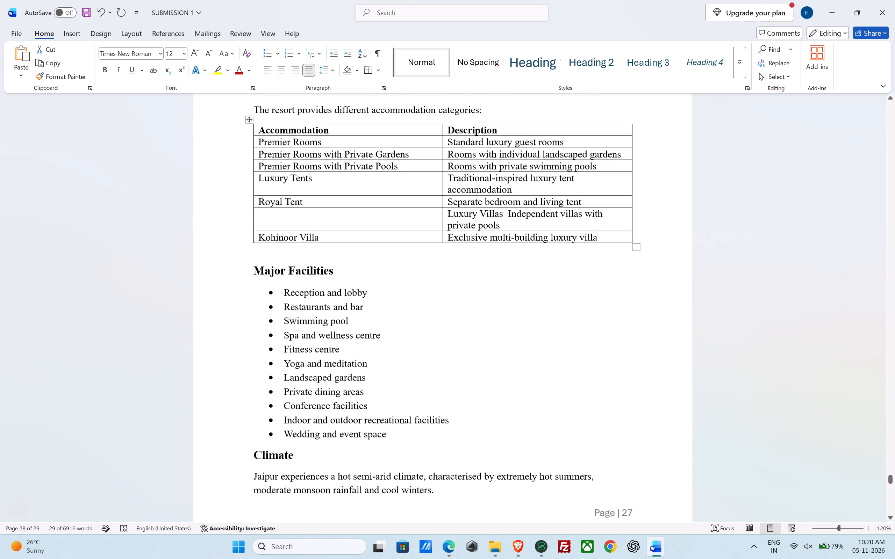
{"action": "left_click_drag", "start_coordinate": [392, 433], "coordinate": [293, 294]}
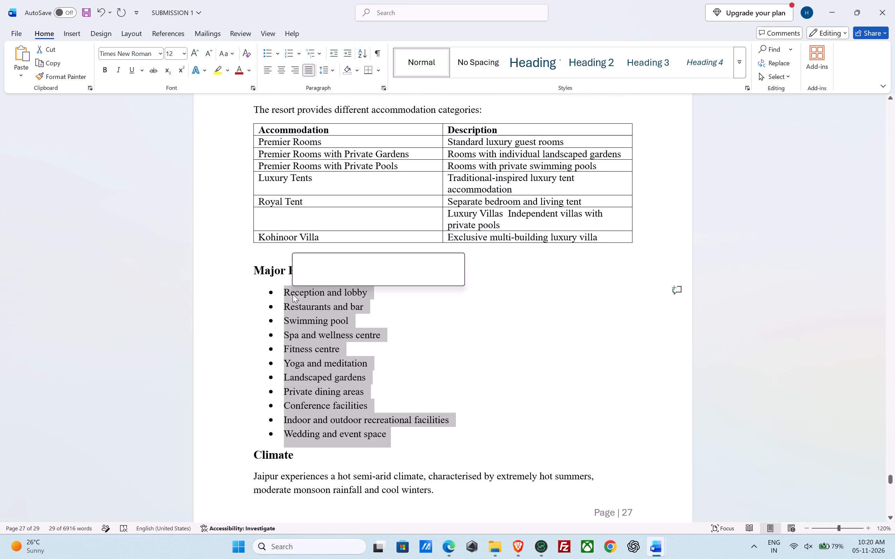
{"action": "left_click", "coordinate": [308, 72]}
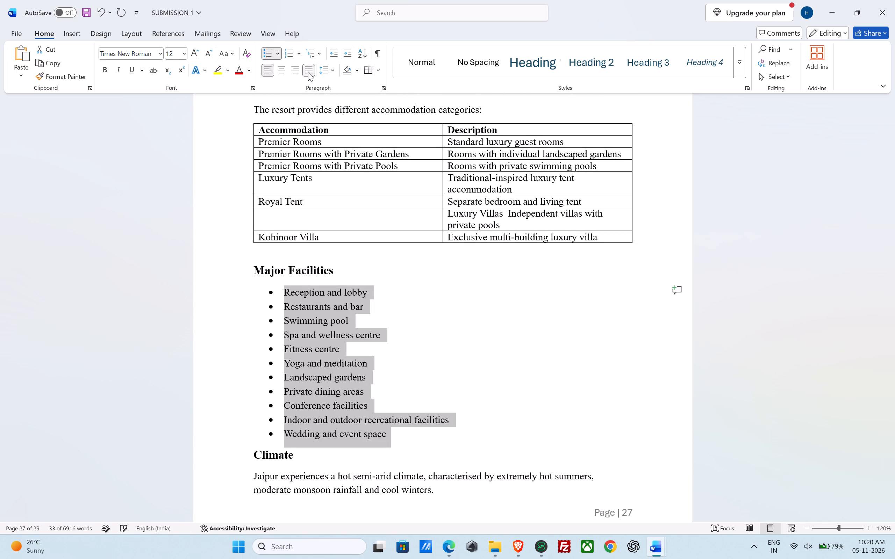
{"action": "left_click", "coordinate": [459, 334]}
Justify the three paragraphs of section 5.1.1 Introduction.
{"action": "scroll", "coordinate": [459, 334], "scroll_direction": "up", "scroll_amount": 2}
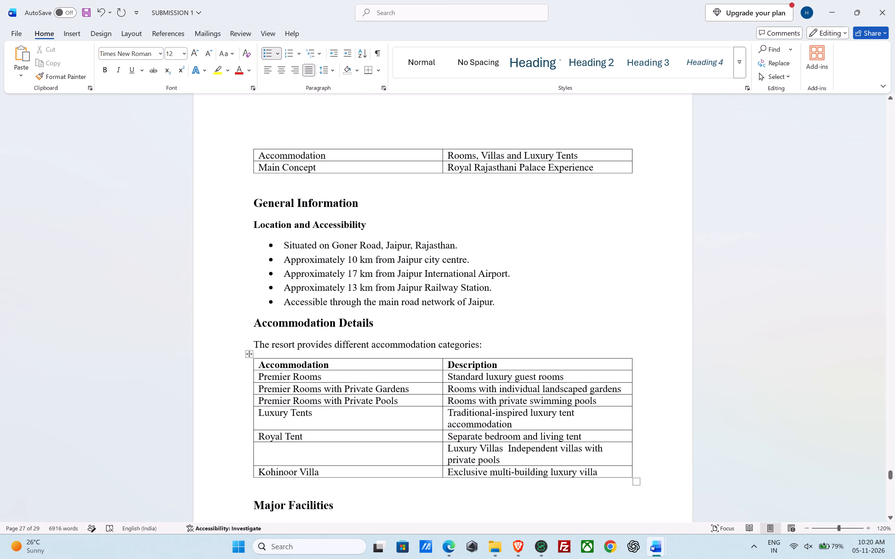
{"action": "scroll", "coordinate": [459, 334], "scroll_direction": "up", "scroll_amount": 4}
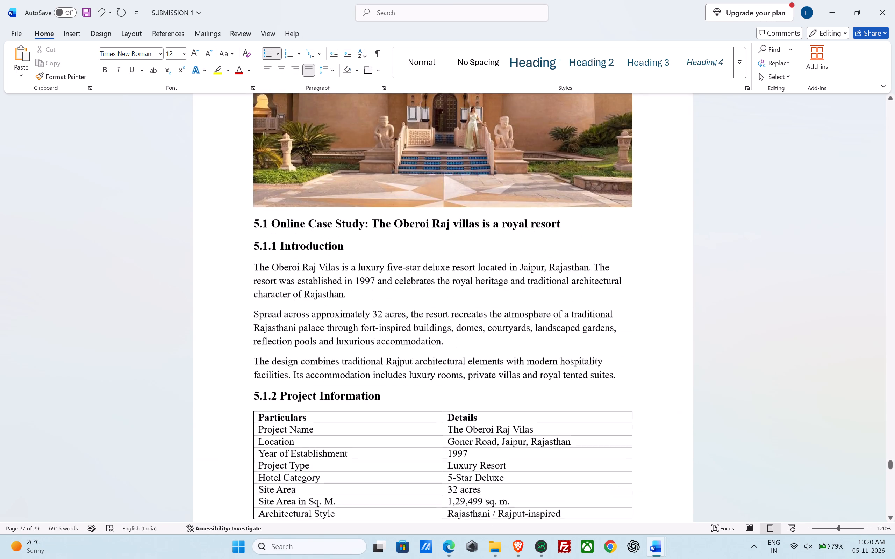
{"action": "left_click_drag", "start_coordinate": [623, 386], "coordinate": [347, 289]}
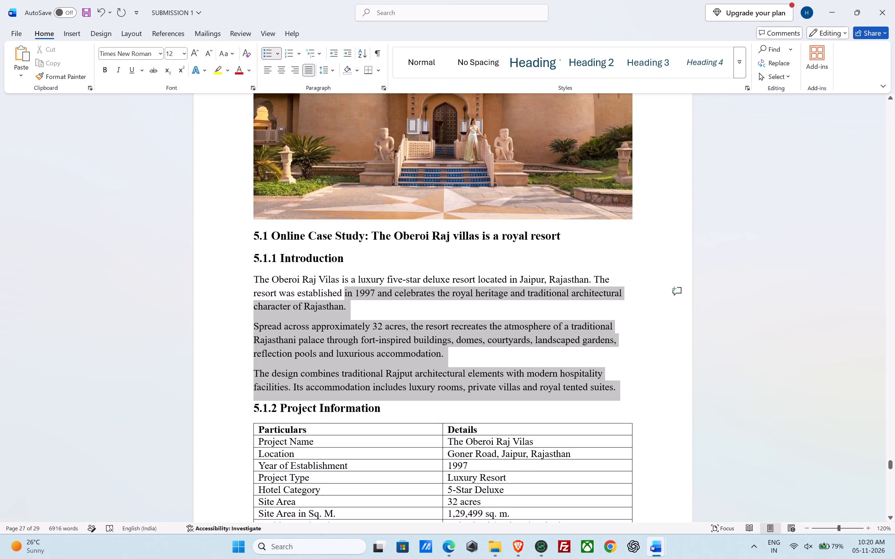
{"action": "left_click_drag", "start_coordinate": [347, 289], "coordinate": [248, 274]}
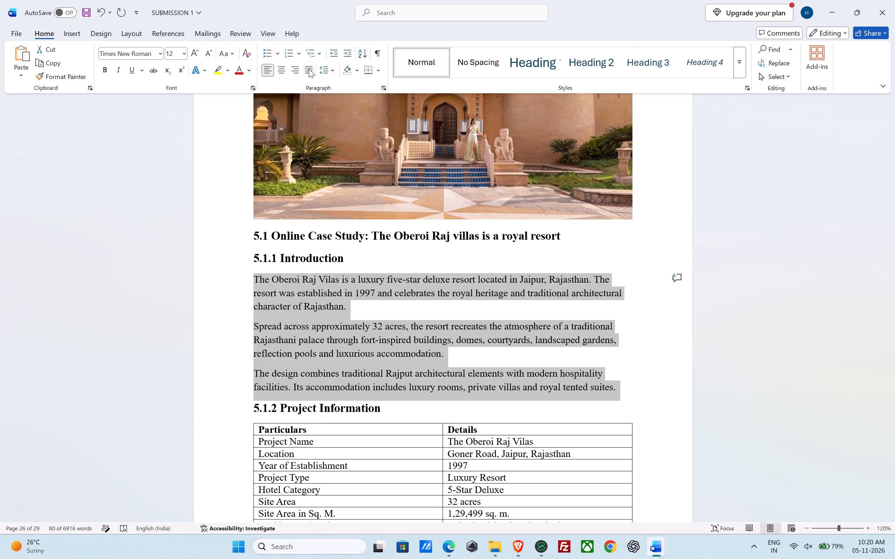
{"action": "left_click", "coordinate": [309, 69]}
{"action": "left_click", "coordinate": [695, 193]}
Make bulleted lists of the three paragraphs under Types of circulation and the six entries under Circulation sequence (conceptual).
{"action": "scroll", "coordinate": [513, 243], "scroll_direction": "up", "scroll_amount": 1}
{"action": "scroll", "coordinate": [513, 243], "scroll_direction": "down", "scroll_amount": 2}
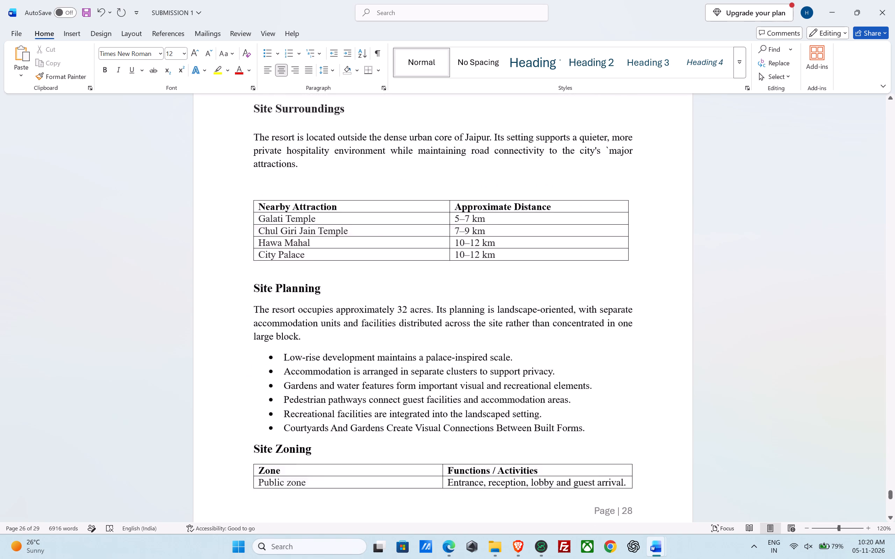
{"action": "scroll", "coordinate": [513, 243], "scroll_direction": "down", "scroll_amount": 3}
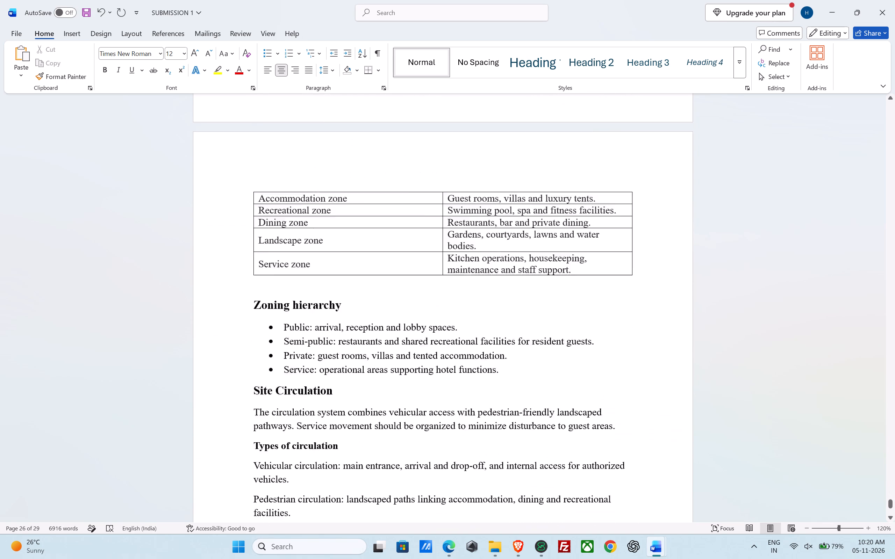
{"action": "scroll", "coordinate": [513, 243], "scroll_direction": "down", "scroll_amount": 2}
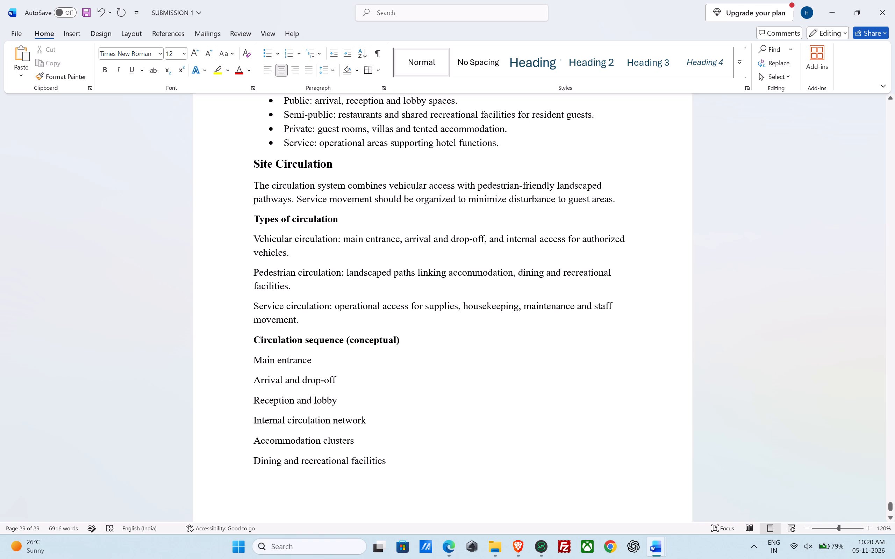
{"action": "left_click_drag", "start_coordinate": [322, 318], "coordinate": [262, 242]}
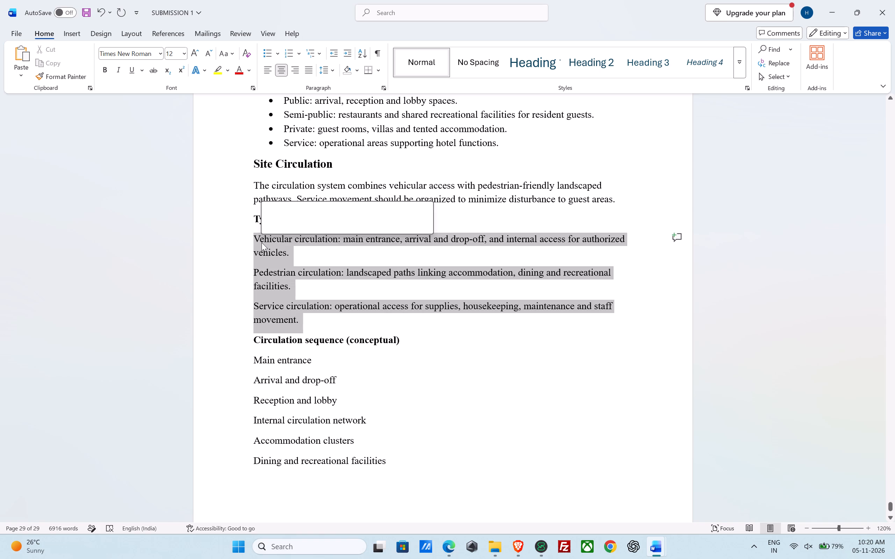
{"action": "left_click", "coordinate": [266, 53]}
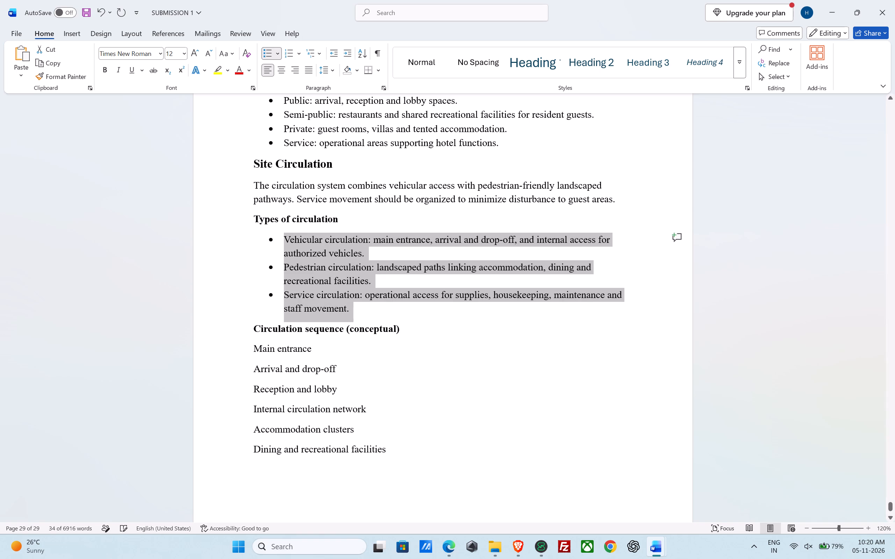
{"action": "left_click_drag", "start_coordinate": [391, 444], "coordinate": [272, 350]}
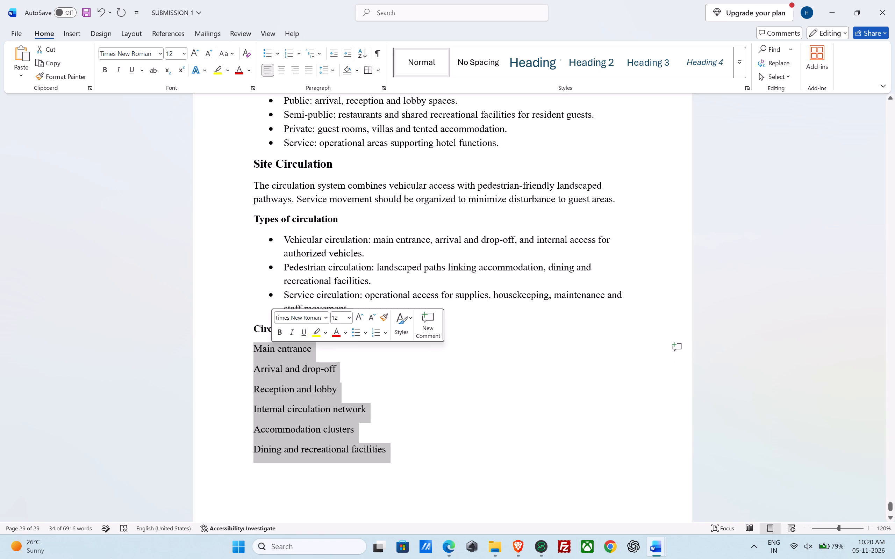
{"action": "left_click", "coordinate": [267, 57]}
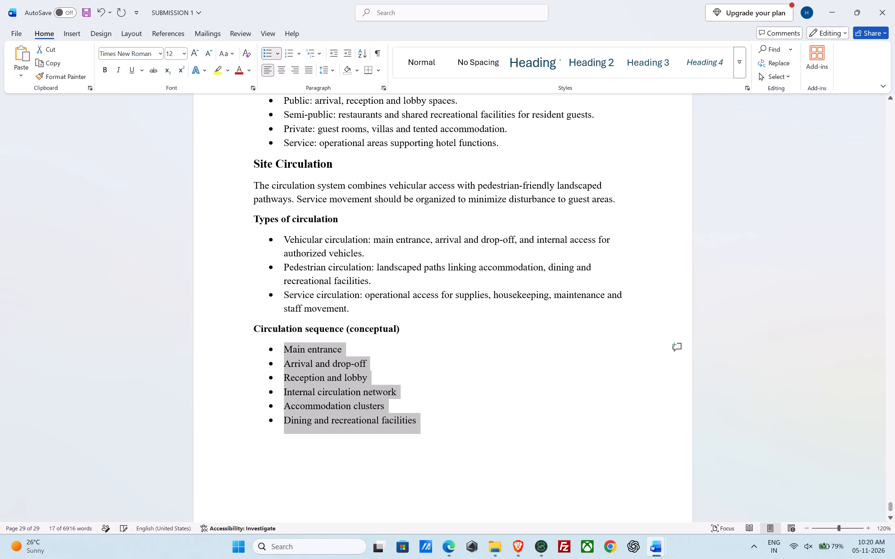
Justify the intro paragraph under the Site Circulation heading.
{"action": "scroll", "coordinate": [394, 320], "scroll_direction": "up", "scroll_amount": 1}
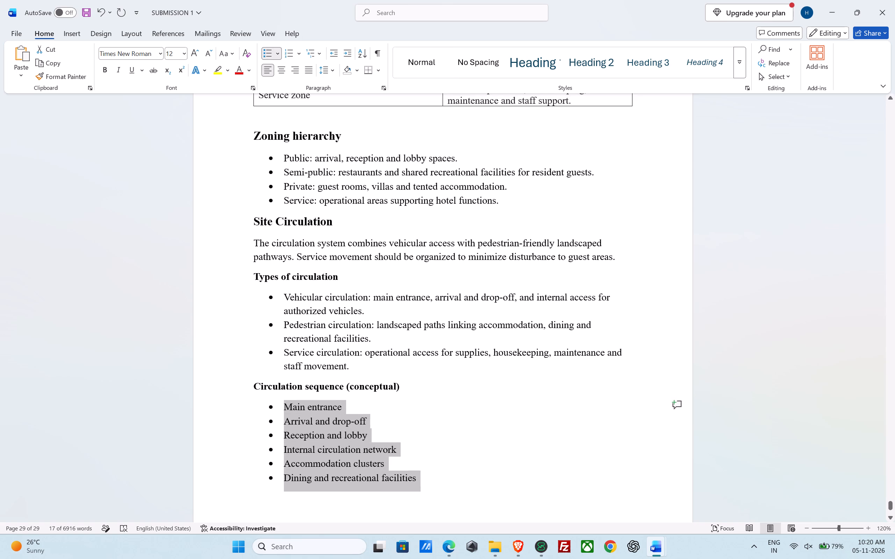
{"action": "left_click_drag", "start_coordinate": [619, 256], "coordinate": [241, 243]}
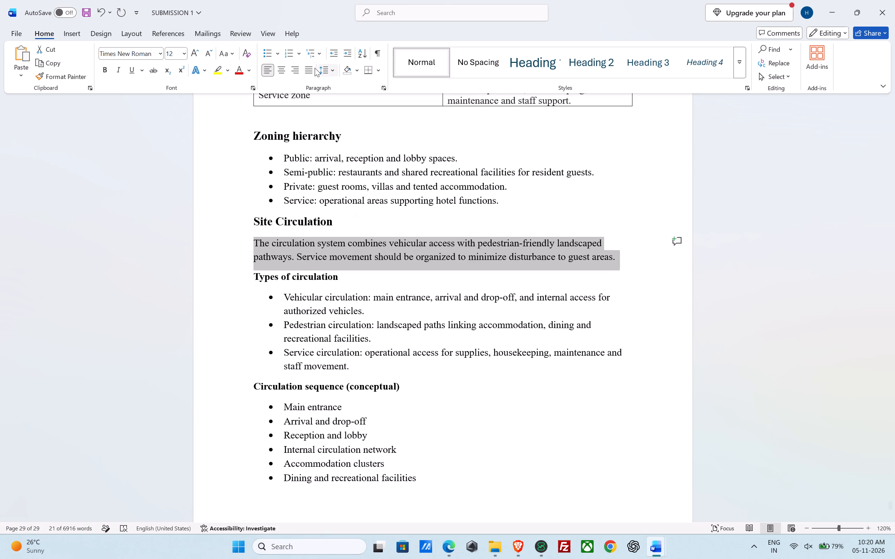
{"action": "left_click", "coordinate": [310, 69]}
{"action": "left_click", "coordinate": [473, 379]}
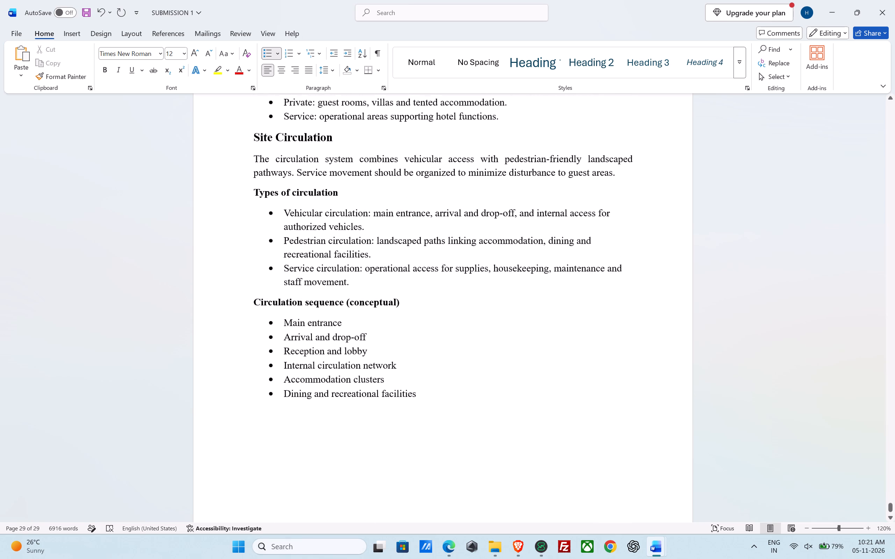
Switch to the Oberoi_Rajvilas_Architectural_Case_Study document and locate section 08 / PARKING.
{"action": "scroll", "coordinate": [473, 379], "scroll_direction": "down", "scroll_amount": 1}
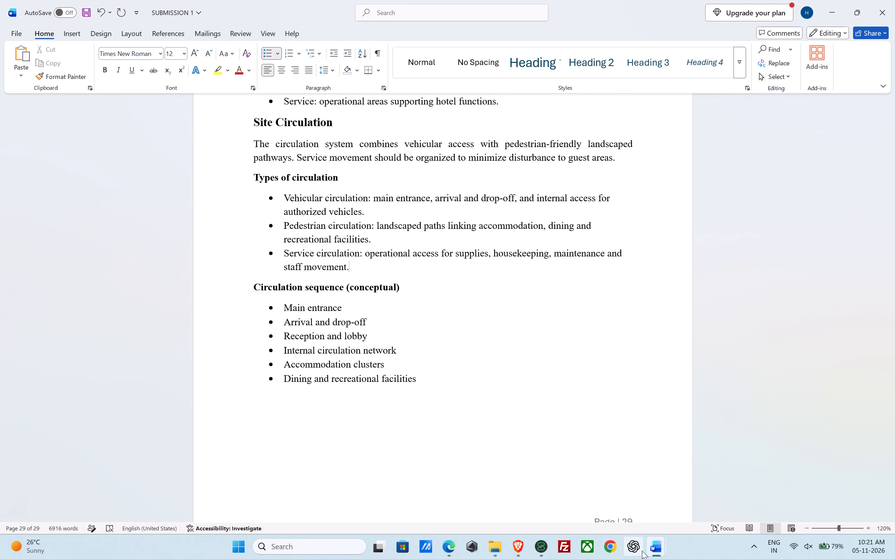
{"action": "left_click", "coordinate": [705, 499]}
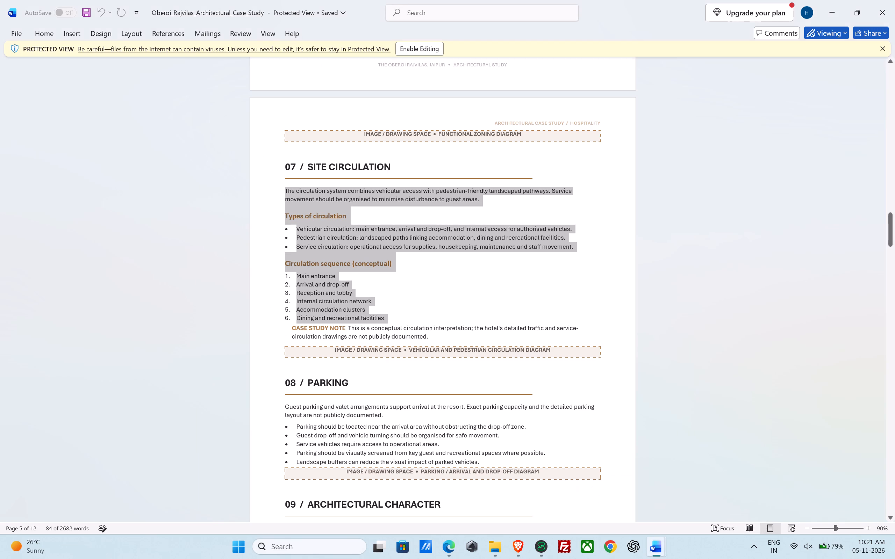
{"action": "scroll", "coordinate": [527, 378], "scroll_direction": "down", "scroll_amount": 3}
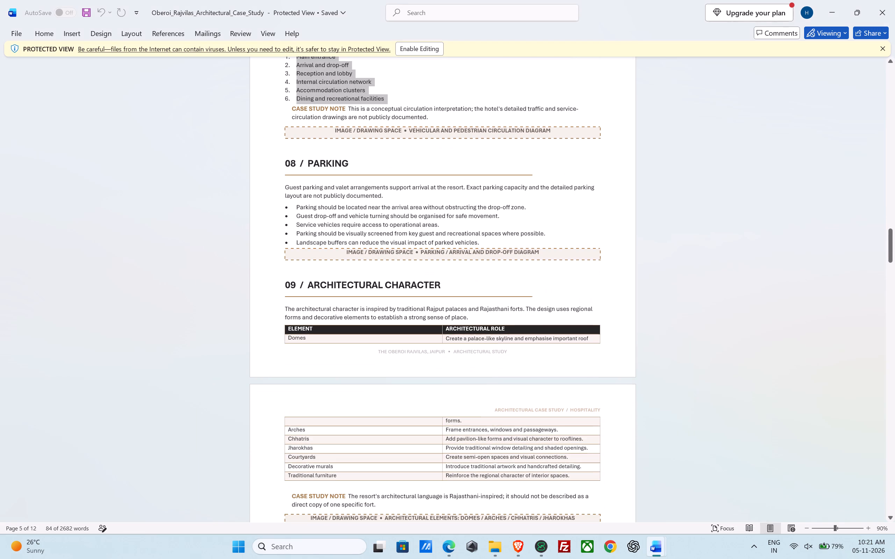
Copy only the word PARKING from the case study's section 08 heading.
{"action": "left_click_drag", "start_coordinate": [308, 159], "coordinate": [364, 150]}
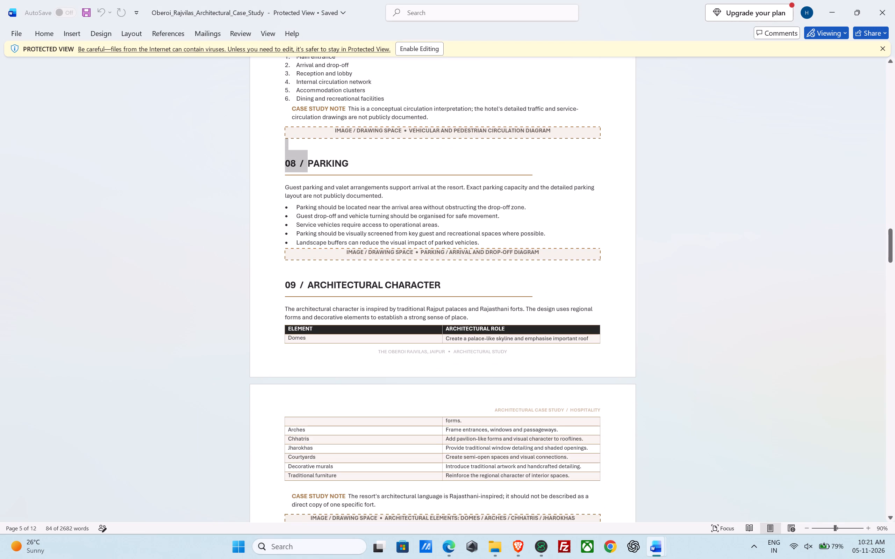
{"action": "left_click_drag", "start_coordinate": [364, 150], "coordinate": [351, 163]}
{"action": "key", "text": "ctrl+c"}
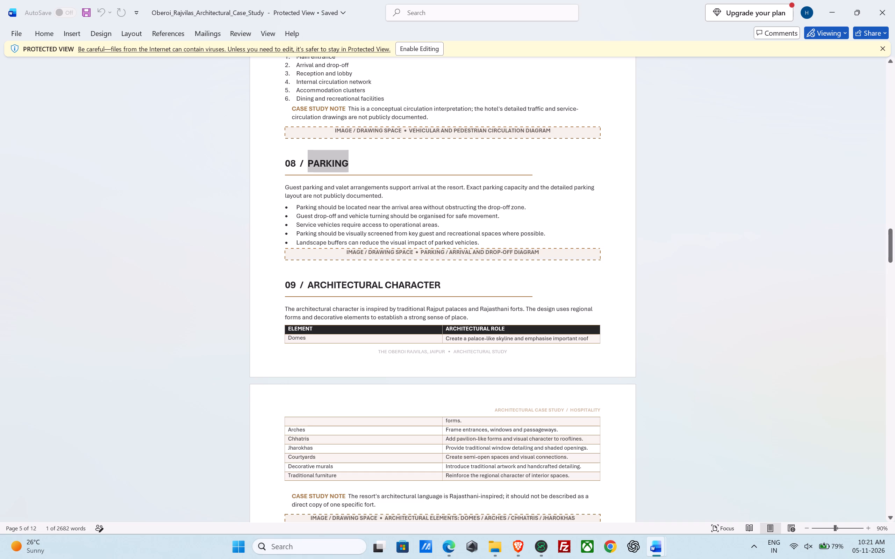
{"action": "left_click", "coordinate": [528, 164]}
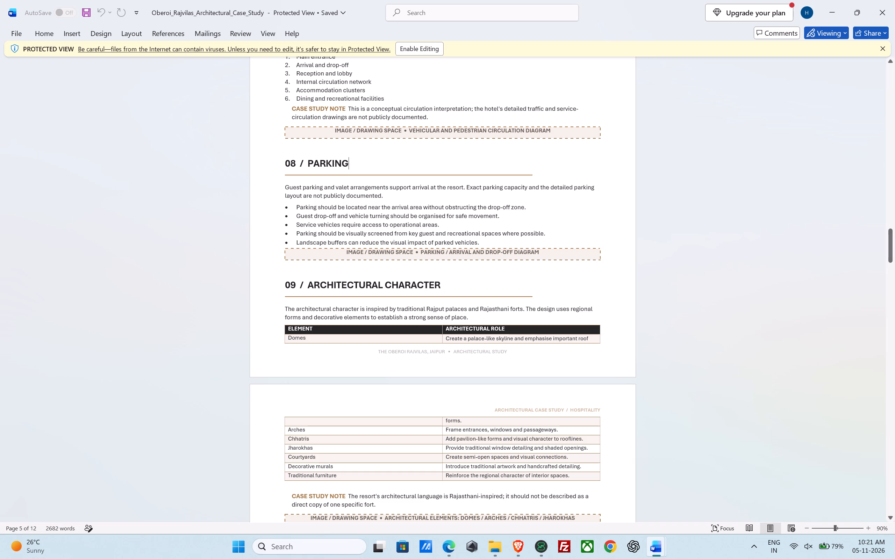
Copy the case study's Parking section, from the slash before the PARKING heading through the last bullet about landscape buffers.
{"action": "left_click_drag", "start_coordinate": [306, 160], "coordinate": [448, 233]}
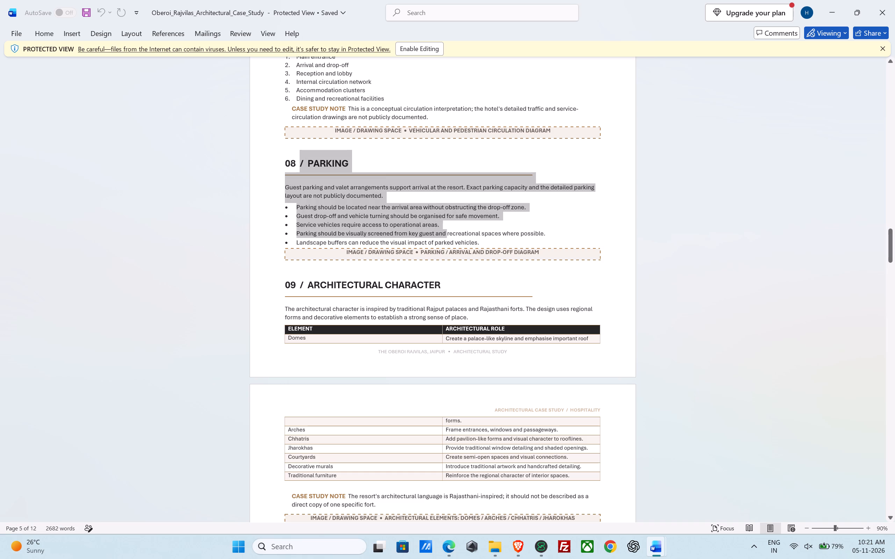
{"action": "left_click_drag", "start_coordinate": [448, 233], "coordinate": [481, 243]}
{"action": "key", "text": "ctrl+c"}
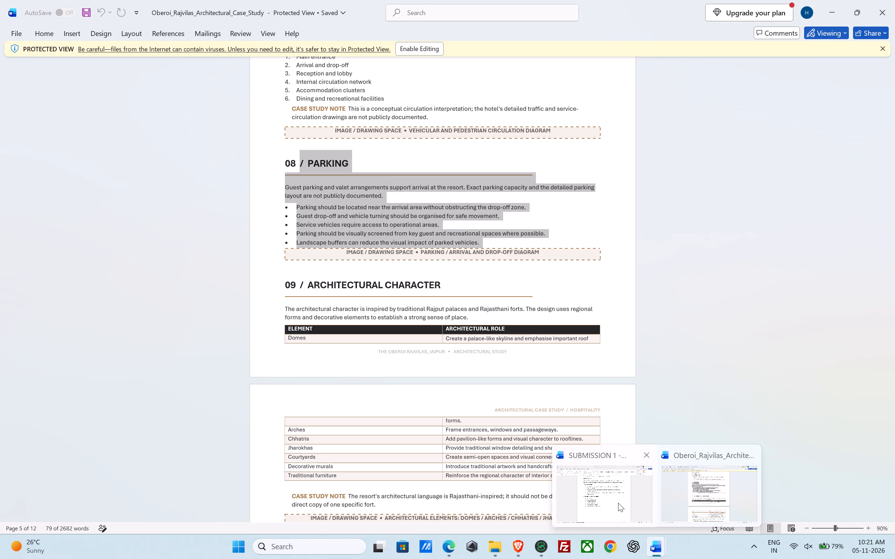
Switch to the SUBMISSION 1 document and paste the copied Parking section on a new unbulleted line below Dining and recreational facilities.
{"action": "left_click", "coordinate": [618, 503]}
{"action": "left_click", "coordinate": [472, 389]}
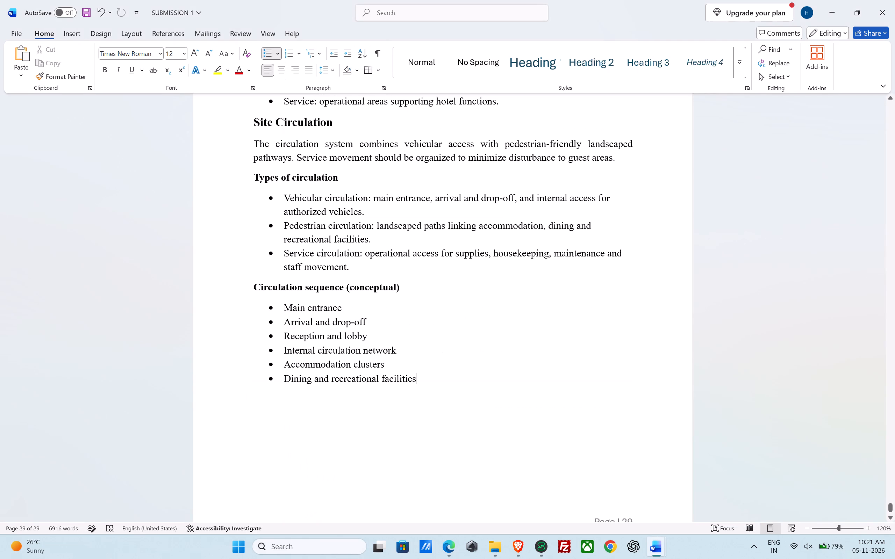
{"action": "key", "text": "Return"}
{"action": "key", "text": "BackSpace"}
{"action": "key", "text": "BackSpace"}
{"action": "key", "text": "BackSpace"}
{"action": "scroll", "coordinate": [472, 389], "scroll_direction": "down", "scroll_amount": 2}
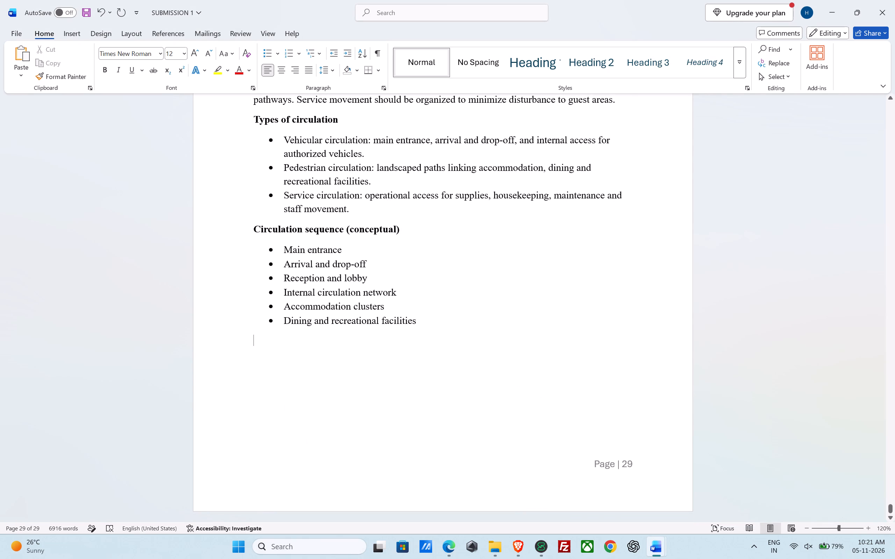
{"action": "left_click", "coordinate": [278, 350]}
{"action": "key", "text": "ctrl+v"}
Set the pasted PARKING heading line to font size 14.
{"action": "scroll", "coordinate": [278, 350], "scroll_direction": "up", "scroll_amount": 1}
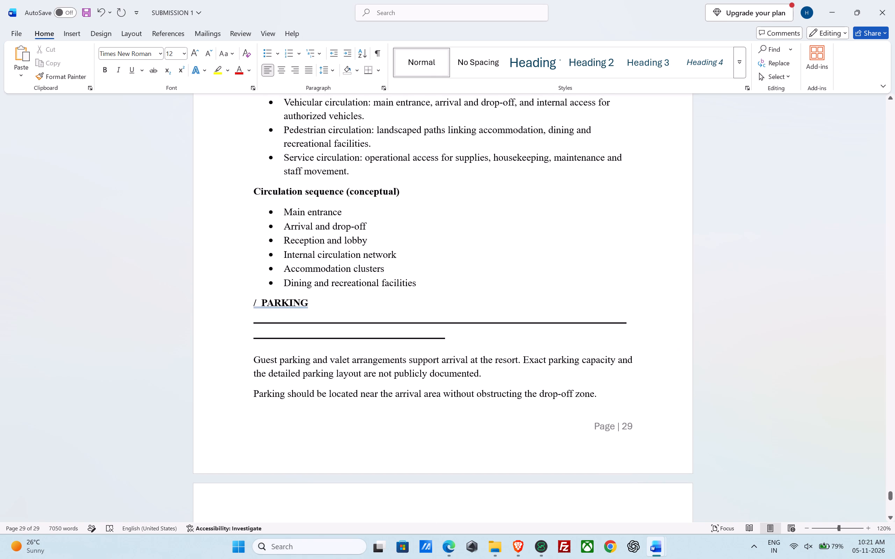
{"action": "left_click_drag", "start_coordinate": [308, 300], "coordinate": [244, 298]}
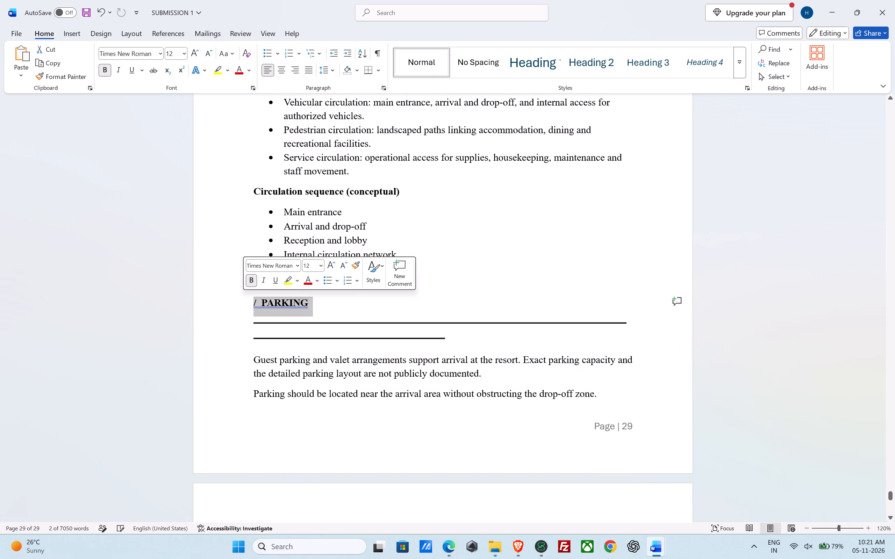
{"action": "left_click", "coordinate": [321, 266]}
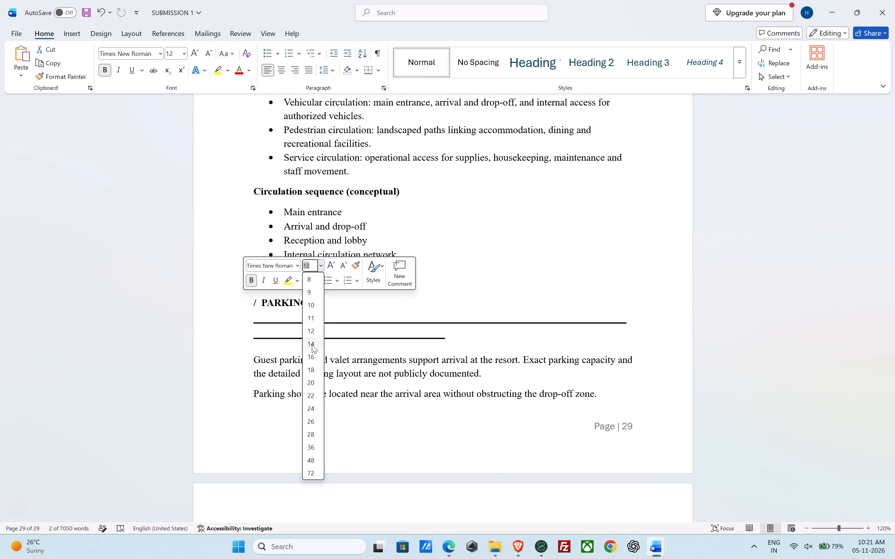
{"action": "left_click", "coordinate": [312, 345]}
{"action": "left_click", "coordinate": [214, 262]}
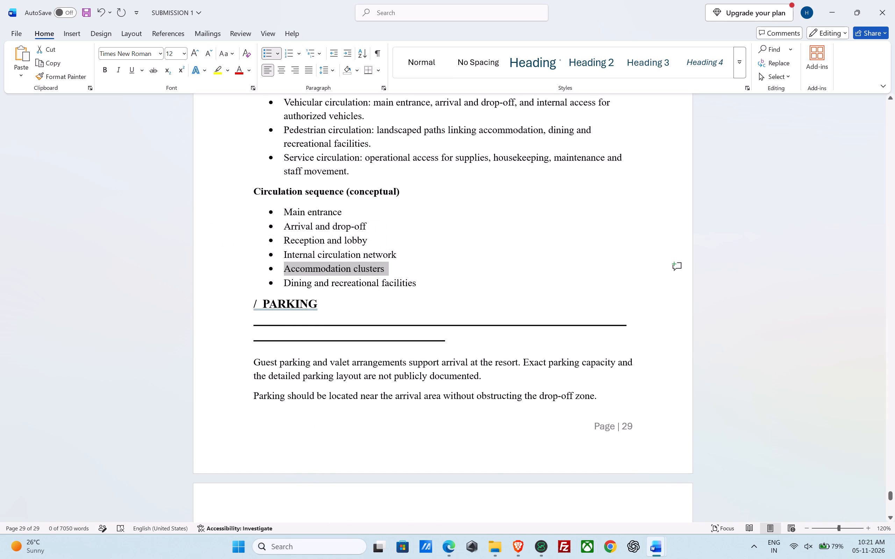
Delete the slash and spaces in front of the word PARKING in the heading.
{"action": "left_click", "coordinate": [264, 311]}
{"action": "key", "text": "BackSpace"}
{"action": "key", "text": "BackSpace"}
{"action": "key", "text": "BackSpace"}
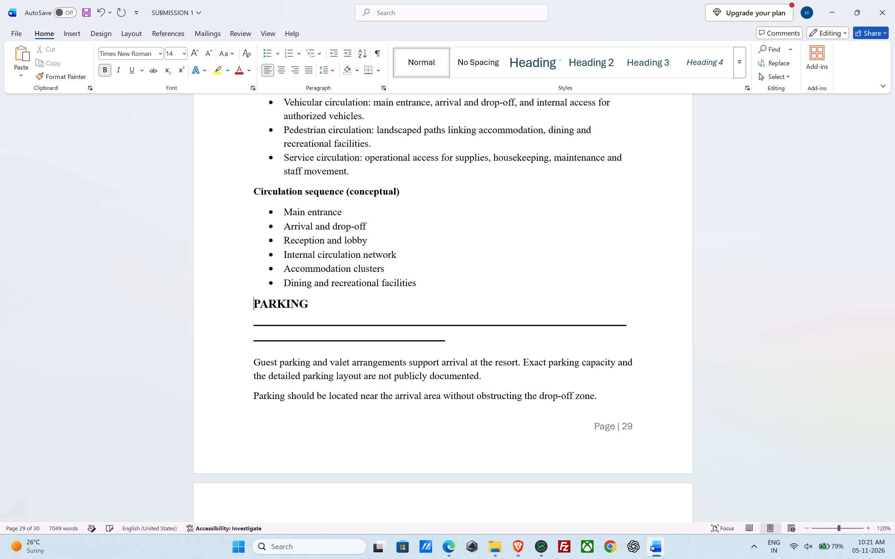
Delete the pasted two-row underscore line and its empty paragraph between the PARKING heading and the intro paragraph.
{"action": "scroll", "coordinate": [351, 351], "scroll_direction": "up", "scroll_amount": 2}
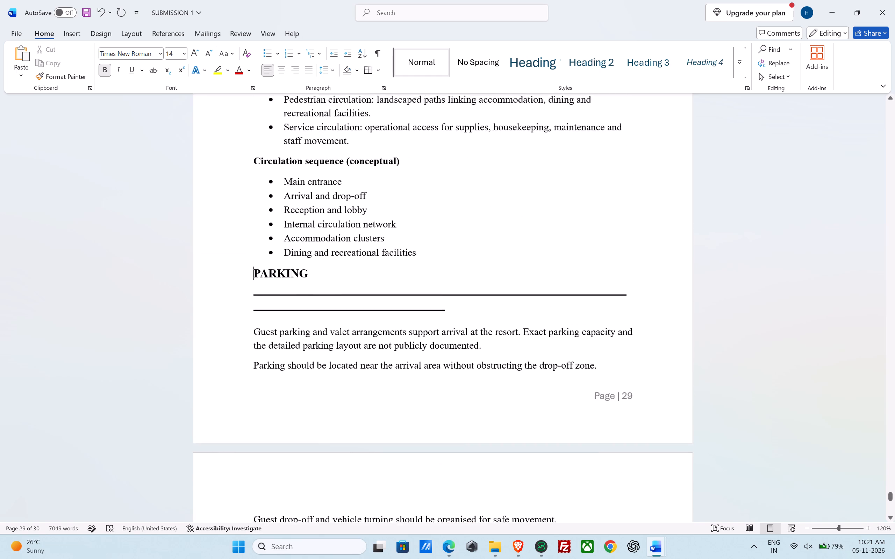
{"action": "left_click", "coordinate": [434, 330]}
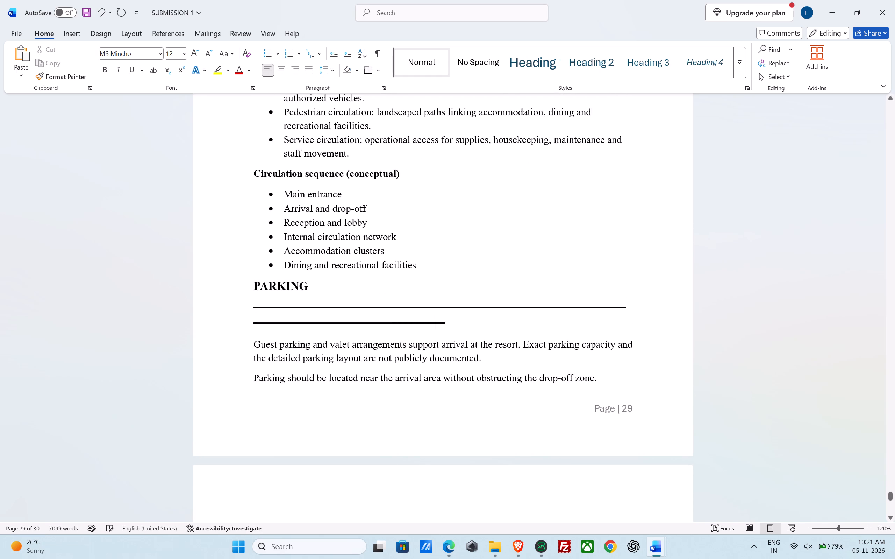
{"action": "left_click", "coordinate": [449, 325]}
{"action": "key", "text": "BackSpace"}
{"action": "key", "text": "BackSpace"}
{"action": "key", "text": "BackSpace"}
{"action": "key", "text": "BackSpace"}
{"action": "key", "text": "BackSpace"}
{"action": "key", "text": "BackSpace"}
{"action": "key", "text": "BackSpace"}
{"action": "key", "text": "BackSpace"}
{"action": "key", "text": "BackSpace"}
{"action": "key", "text": "BackSpace"}
{"action": "key", "text": "BackSpace"}
{"action": "key", "text": "BackSpace"}
{"action": "key", "text": "BackSpace"}
{"action": "key", "text": "BackSpace"}
{"action": "key", "text": "BackSpace"}
{"action": "key", "text": "BackSpace"}
{"action": "key", "text": "BackSpace"}
{"action": "key", "text": "BackSpace"}
{"action": "key", "text": "BackSpace"}
{"action": "key", "text": "BackSpace"}
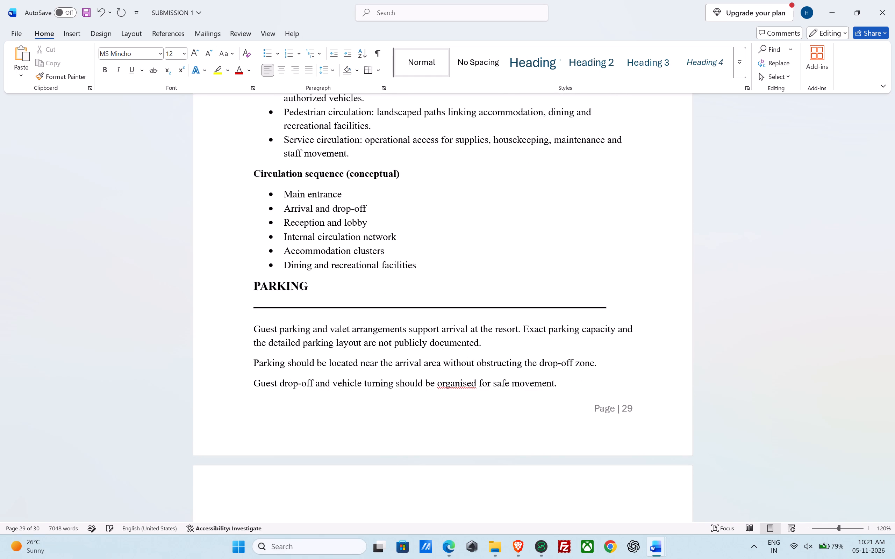
{"action": "key", "text": "BackSpace"}
{"action": "key", "text": "BackSpace"}
{"action": "key", "text": "BackSpace"}
{"action": "key", "text": "BackSpace"}
{"action": "key", "text": "BackSpace"}
{"action": "key", "text": "BackSpace"}
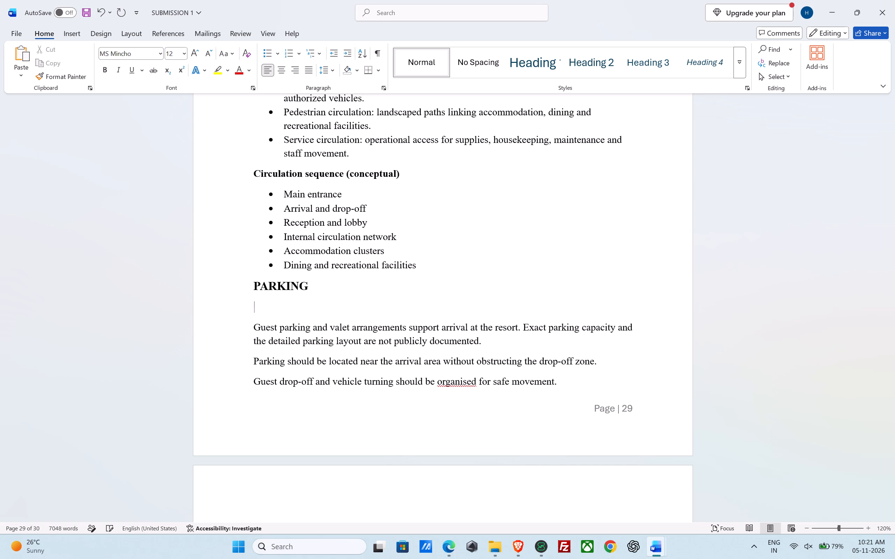
{"action": "key", "text": "BackSpace"}
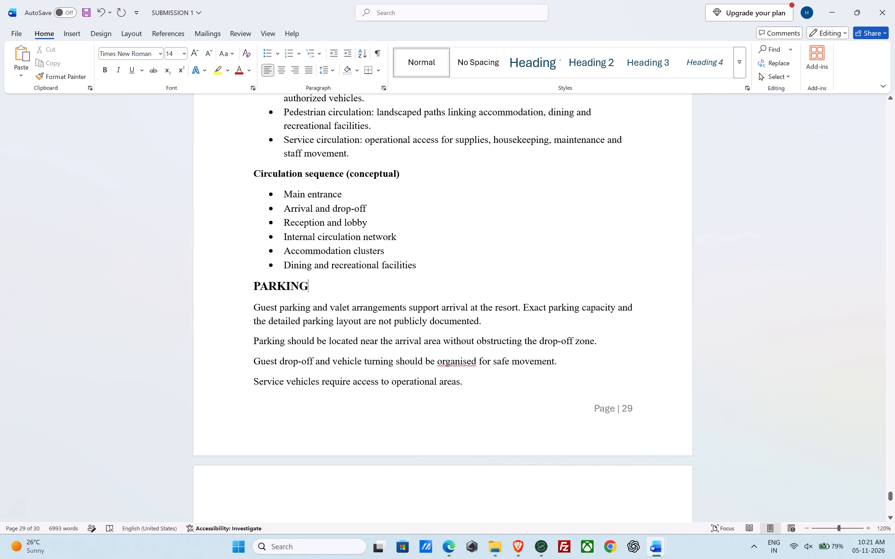
Make a bulleted list of the five paragraphs under the Parking intro, from the arrival area item to the landscape buffers item.
{"action": "scroll", "coordinate": [339, 334], "scroll_direction": "right", "scroll_amount": 1}
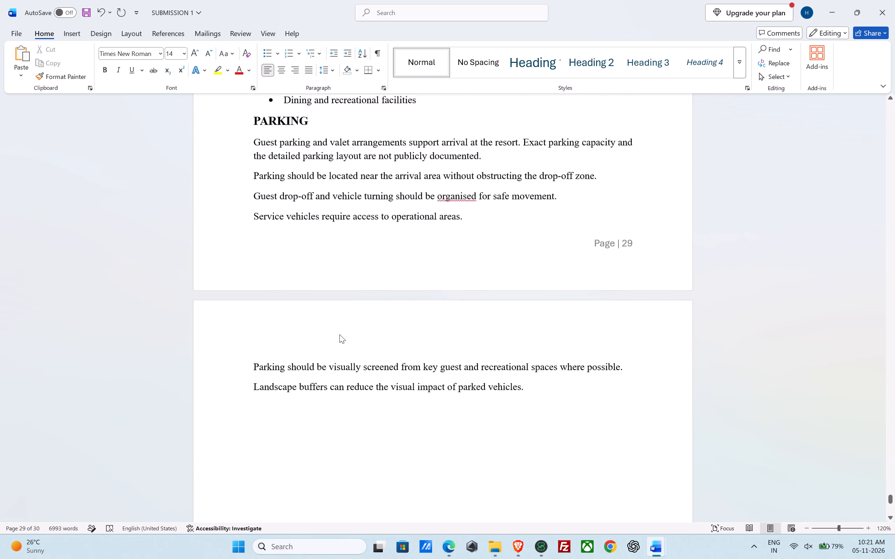
{"action": "scroll", "coordinate": [339, 334], "scroll_direction": "right", "scroll_amount": 1}
{"action": "left_click_drag", "start_coordinate": [535, 472], "coordinate": [298, 277]}
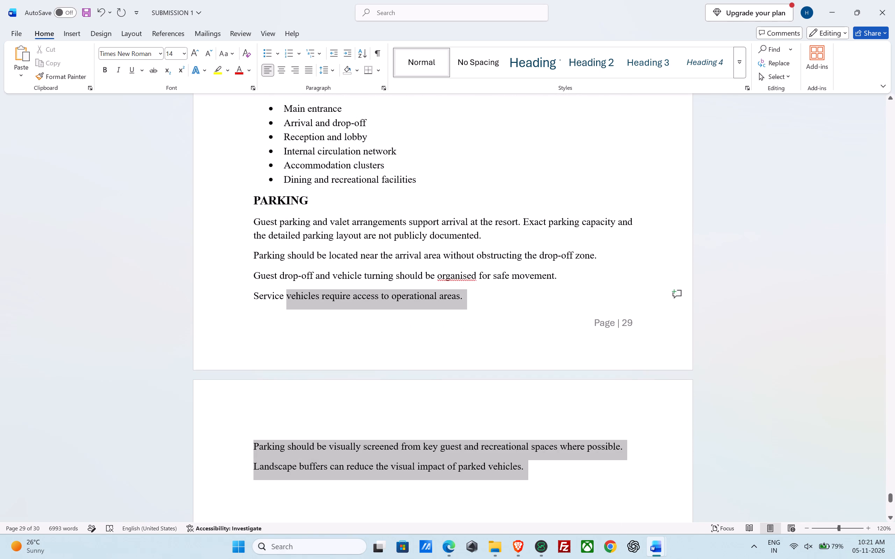
{"action": "left_click_drag", "start_coordinate": [298, 277], "coordinate": [258, 222]}
{"action": "left_click", "coordinate": [358, 394]}
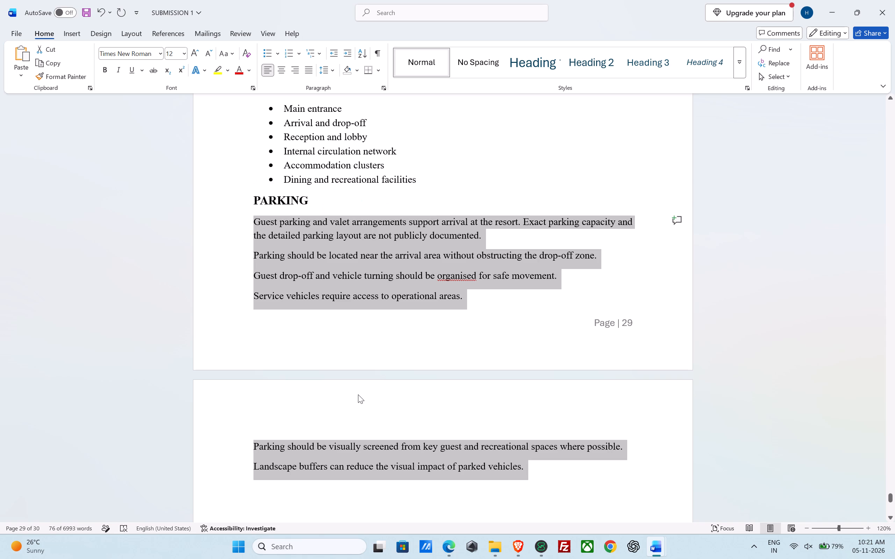
{"action": "left_click_drag", "start_coordinate": [534, 478], "coordinate": [255, 261]}
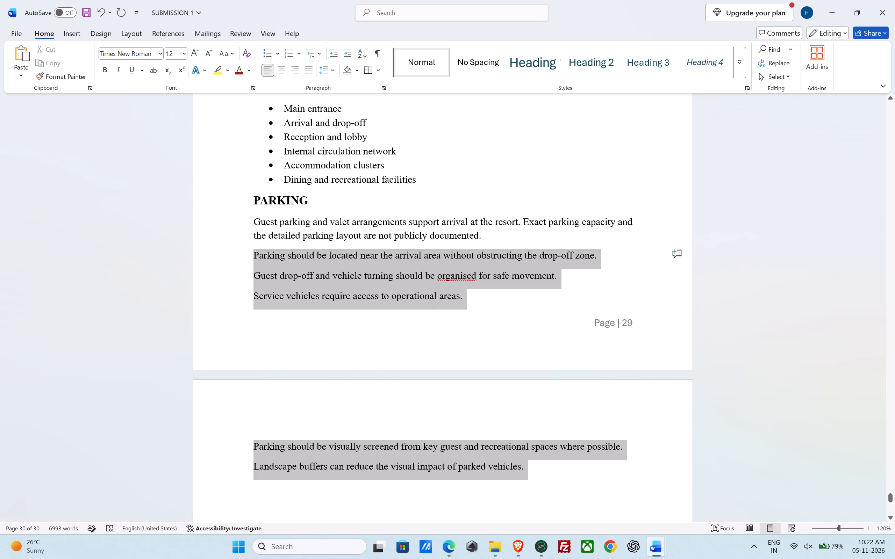
{"action": "left_click_drag", "start_coordinate": [255, 261], "coordinate": [252, 255]}
{"action": "left_click", "coordinate": [264, 52]}
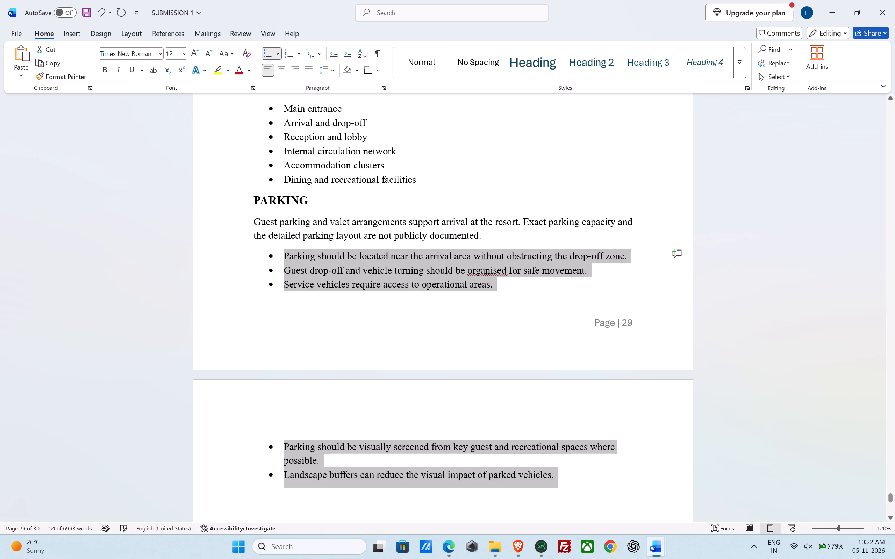
Justify the PARKING heading together with its intro paragraph.
{"action": "left_click_drag", "start_coordinate": [488, 232], "coordinate": [266, 215]}
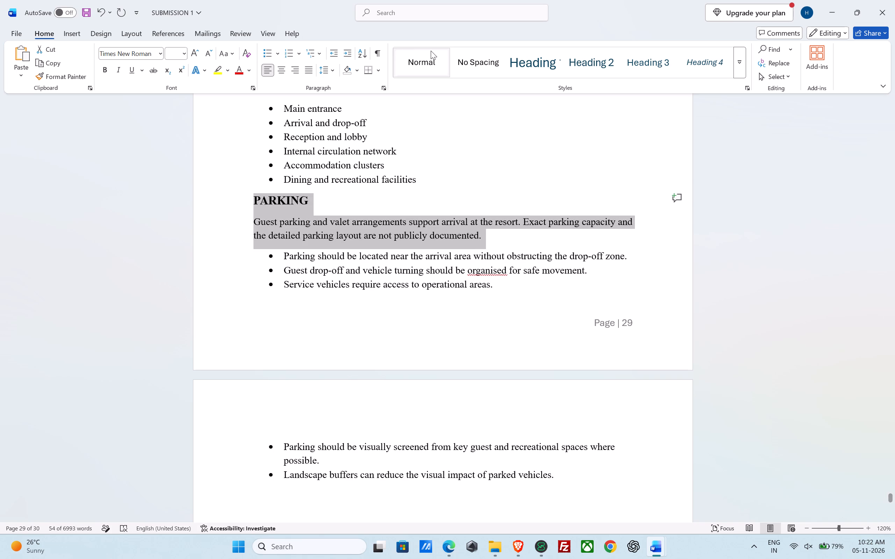
{"action": "left_click", "coordinate": [309, 68]}
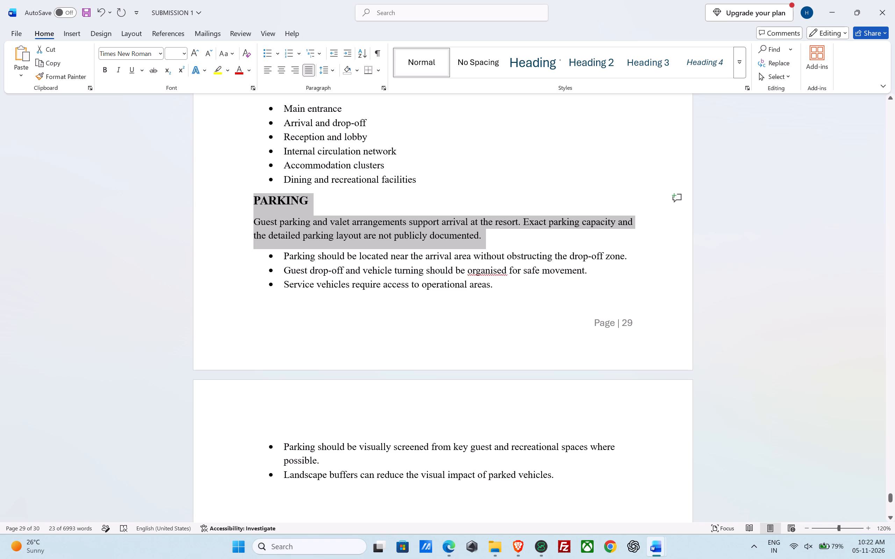
{"action": "left_click", "coordinate": [406, 213]}
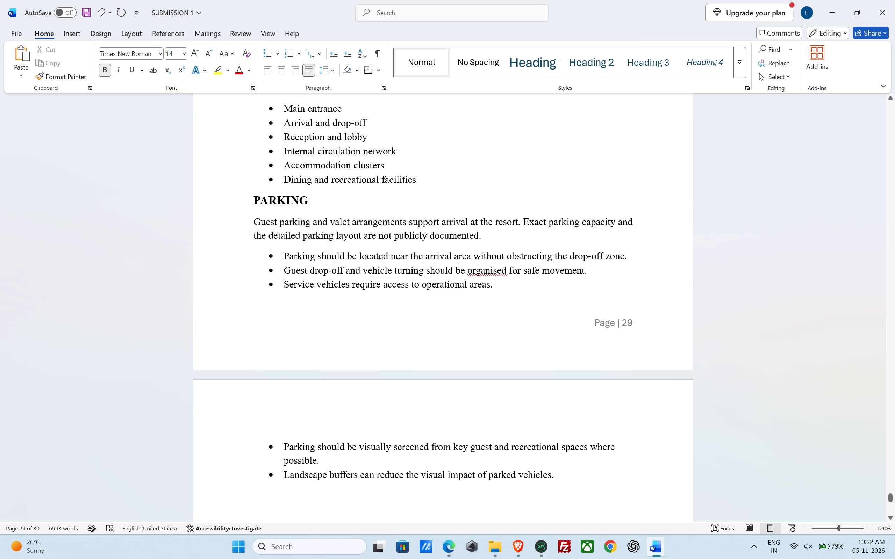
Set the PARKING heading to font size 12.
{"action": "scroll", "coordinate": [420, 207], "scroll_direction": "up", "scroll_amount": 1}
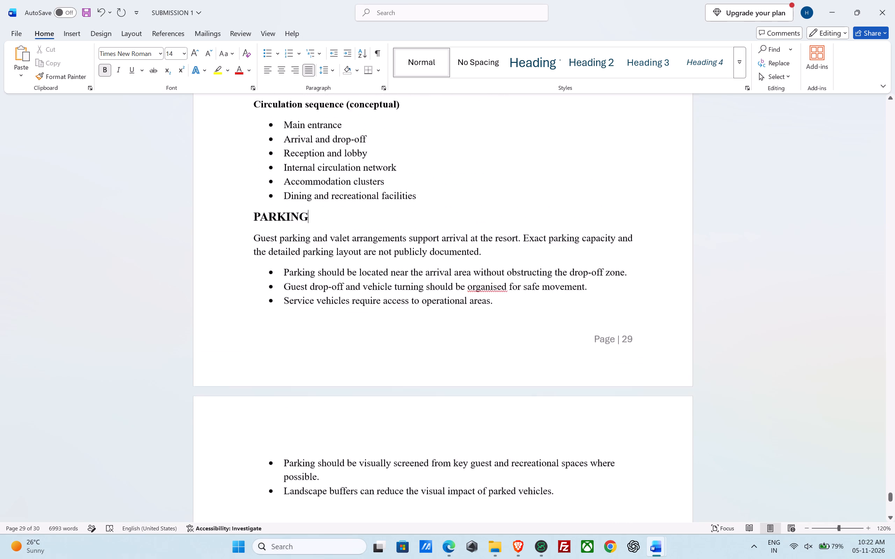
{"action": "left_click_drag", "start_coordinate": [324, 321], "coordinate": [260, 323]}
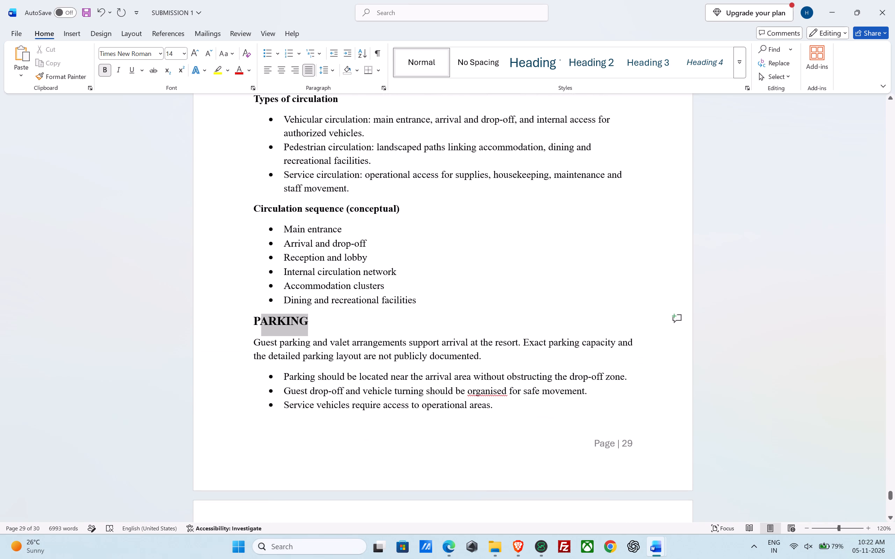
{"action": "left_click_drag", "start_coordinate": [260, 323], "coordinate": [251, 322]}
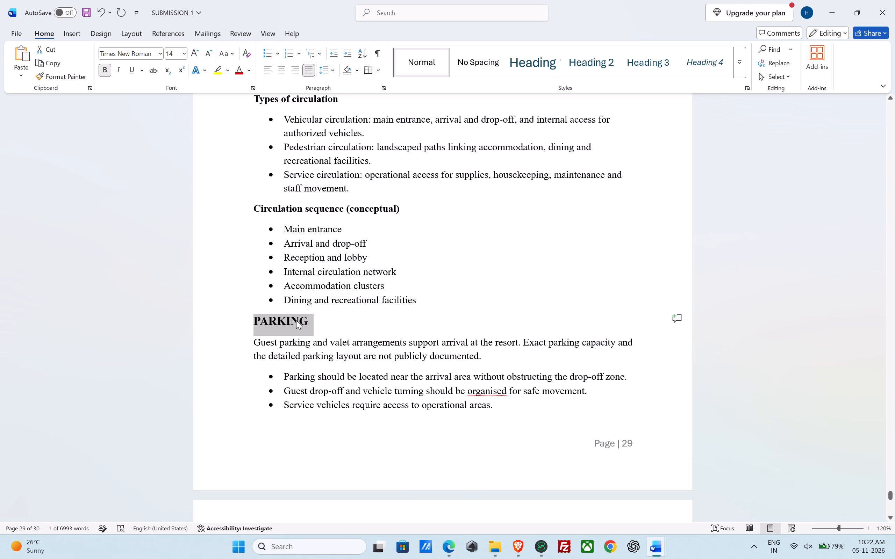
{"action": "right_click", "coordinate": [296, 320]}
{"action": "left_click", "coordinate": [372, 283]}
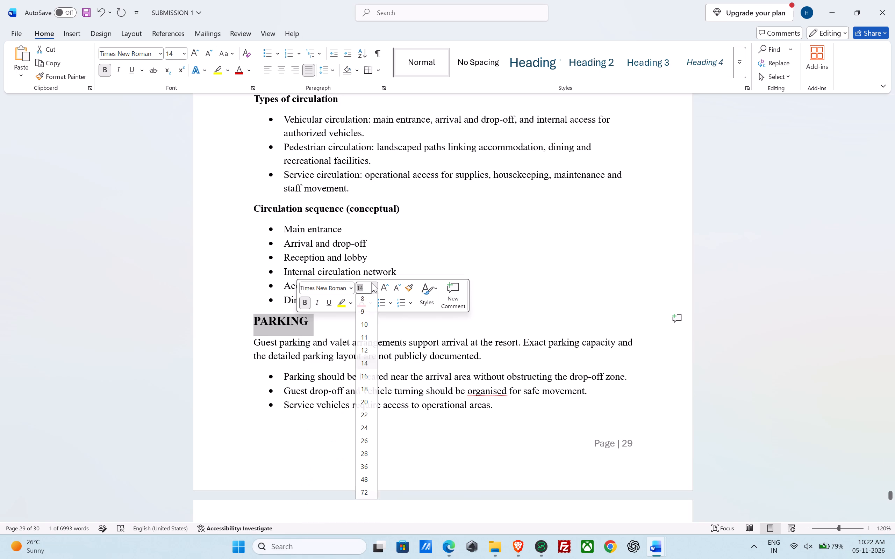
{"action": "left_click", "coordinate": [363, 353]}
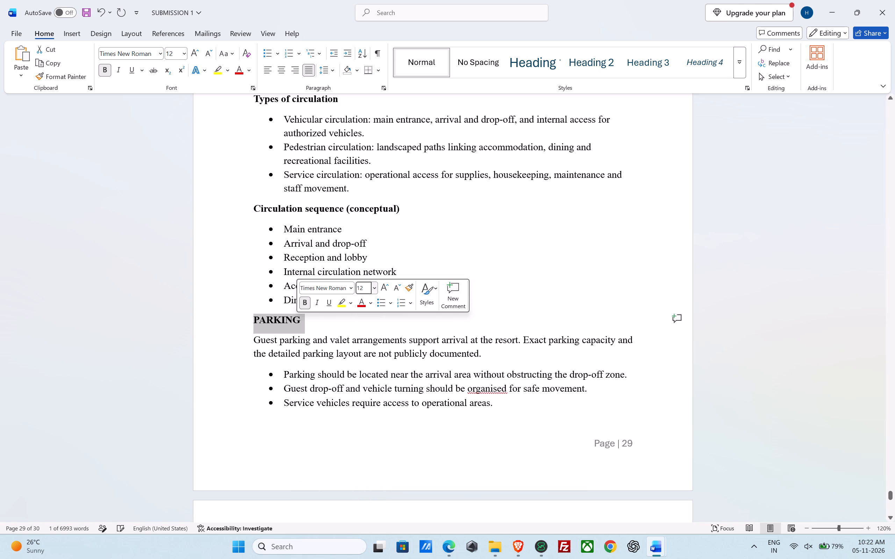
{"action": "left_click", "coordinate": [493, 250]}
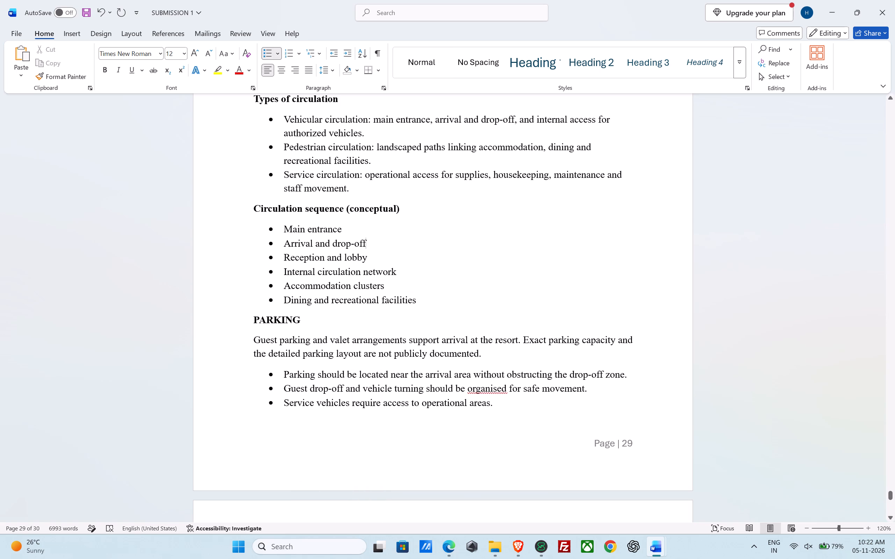
Set the PARKING heading to font size 14.
{"action": "double_click", "coordinate": [275, 322]}
{"action": "left_click", "coordinate": [352, 291]}
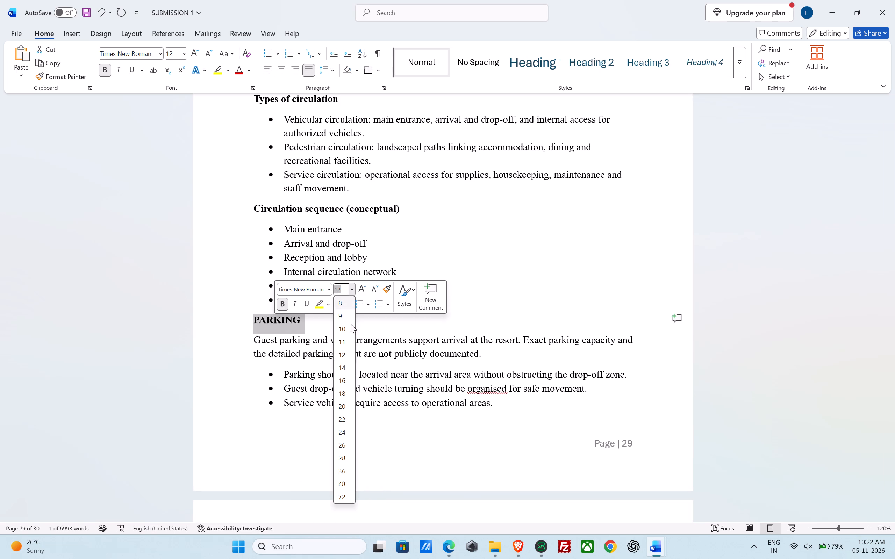
{"action": "left_click", "coordinate": [350, 366]}
{"action": "left_click", "coordinate": [500, 238]}
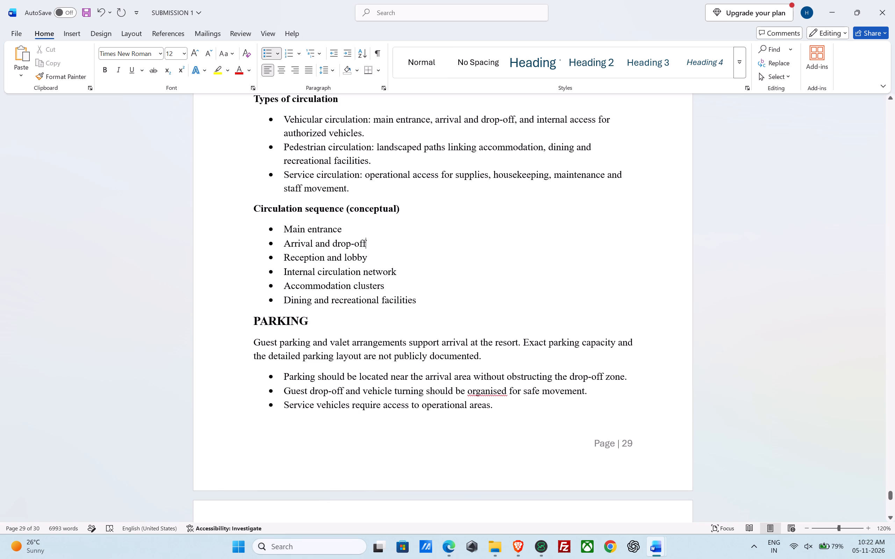
{"action": "left_click", "coordinate": [500, 238]}
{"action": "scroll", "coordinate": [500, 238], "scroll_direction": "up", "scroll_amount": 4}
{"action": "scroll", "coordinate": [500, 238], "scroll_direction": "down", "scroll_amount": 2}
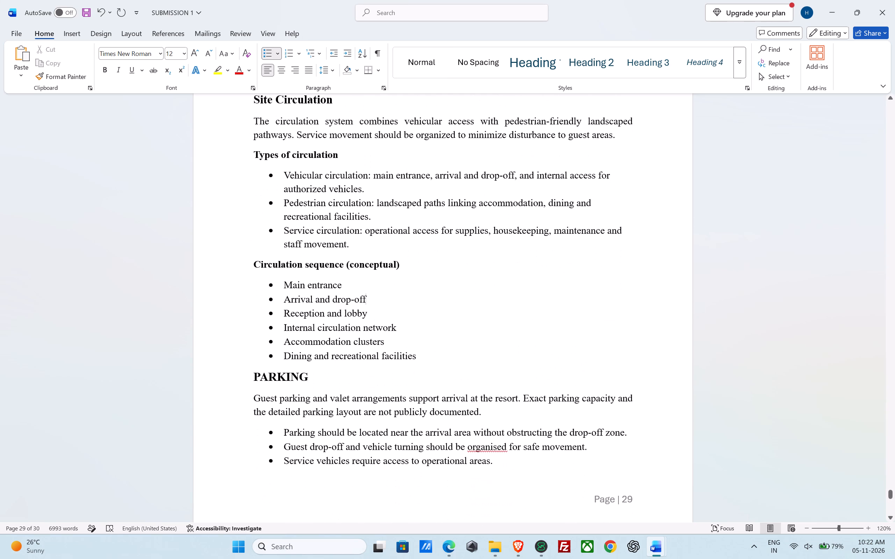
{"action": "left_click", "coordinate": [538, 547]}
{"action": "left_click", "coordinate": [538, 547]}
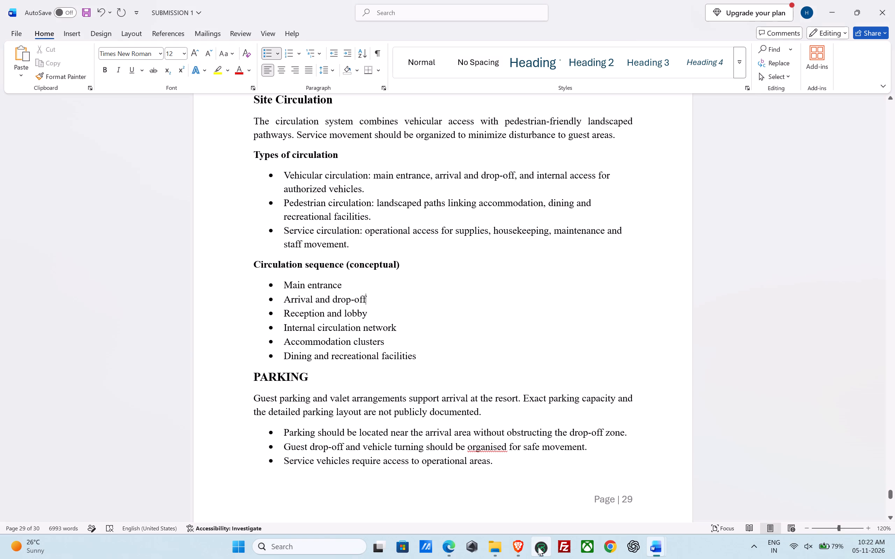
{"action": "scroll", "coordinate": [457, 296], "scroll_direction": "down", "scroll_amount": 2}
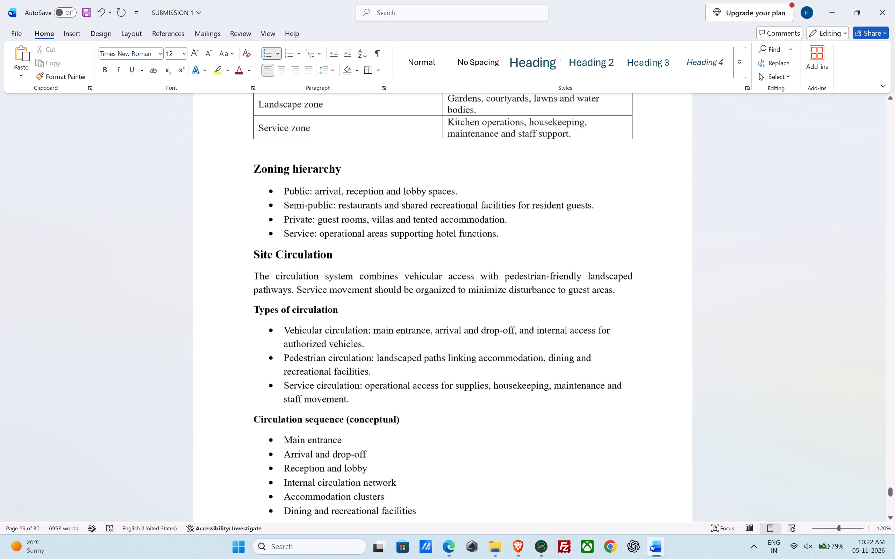
Correct the spelling of "organised" to "organized" in the guest drop-off bullet of the Parking section.
{"action": "scroll", "coordinate": [457, 296], "scroll_direction": "down", "scroll_amount": 1}
{"action": "left_click", "coordinate": [494, 170]}
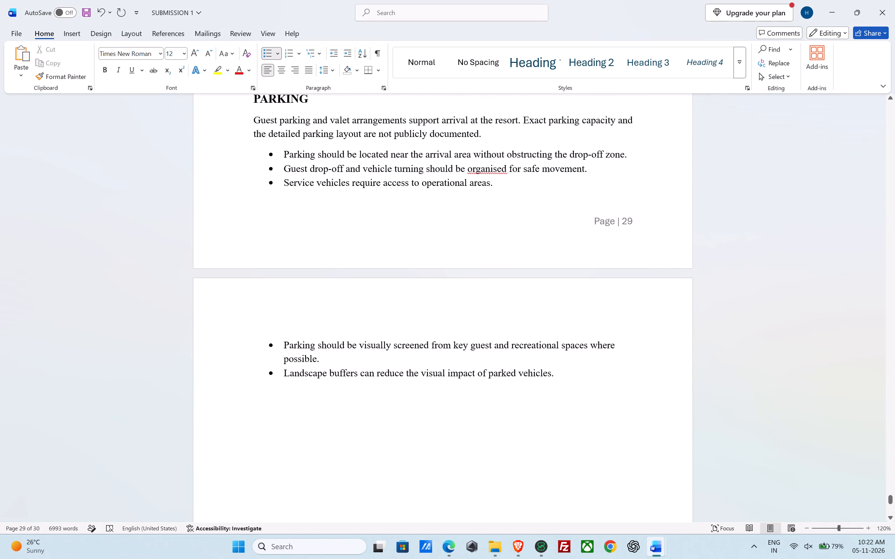
{"action": "right_click", "coordinate": [494, 170]}
{"action": "left_click", "coordinate": [460, 182]}
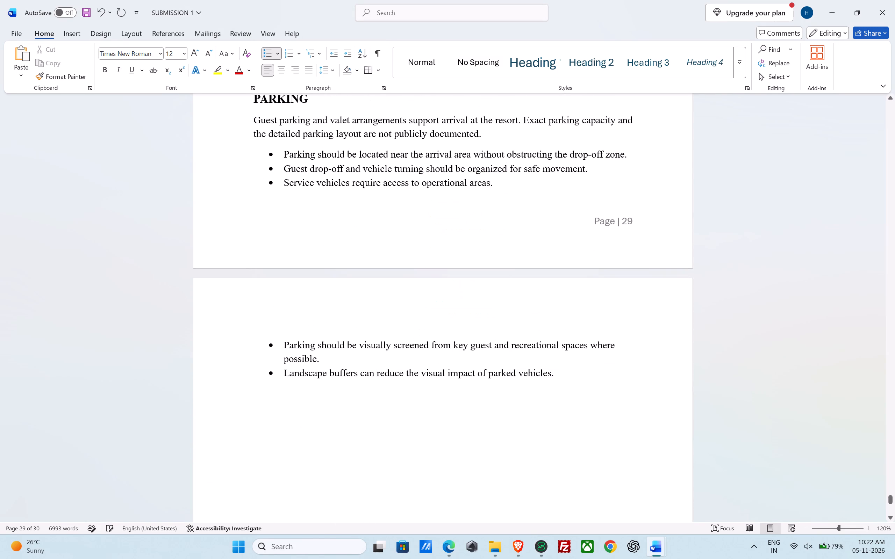
Copy the ARCHITECTURAL CHARACTER heading and intro paragraph from the Oberoi Rajvilas case study and paste them below the Parking bullets in SUBMISSION 1.
{"action": "left_click", "coordinate": [632, 276]}
{"action": "left_click", "coordinate": [623, 379]}
{"action": "left_click", "coordinate": [702, 467]}
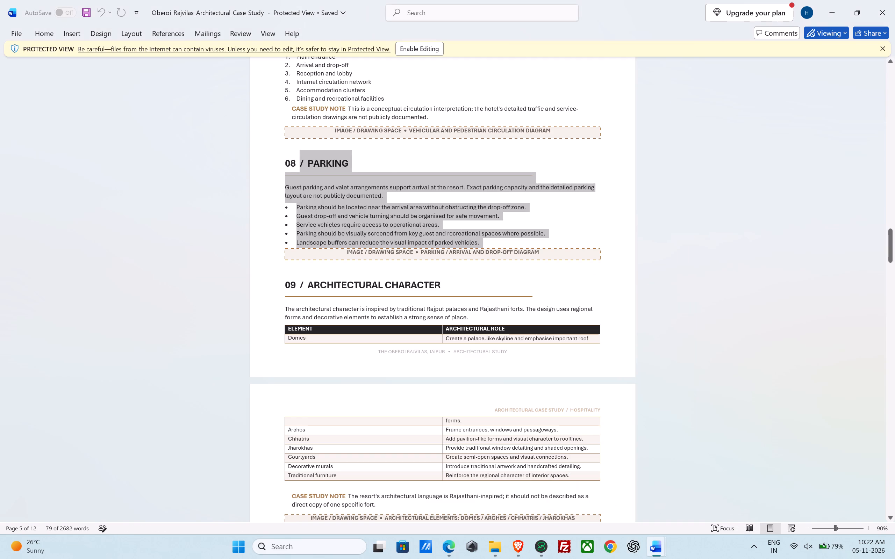
{"action": "scroll", "coordinate": [521, 329], "scroll_direction": "down", "scroll_amount": 1}
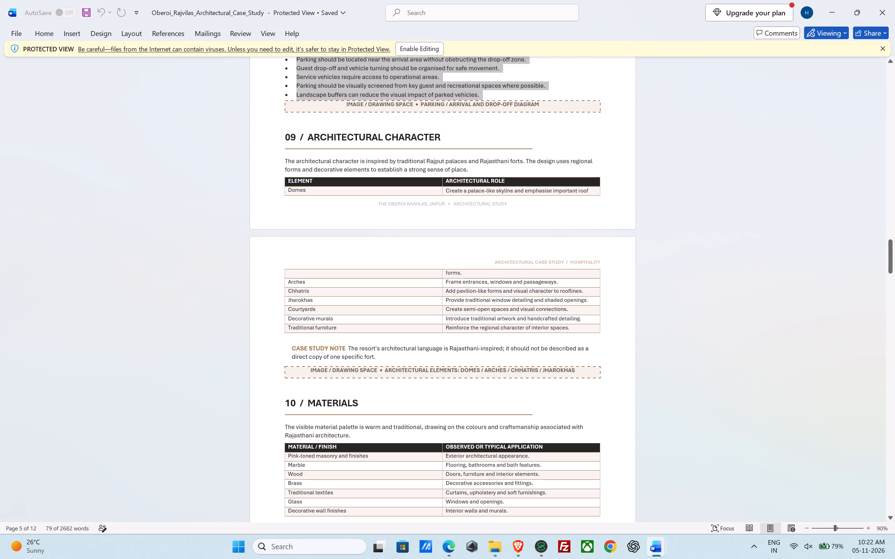
{"action": "left_click_drag", "start_coordinate": [310, 137], "coordinate": [441, 163]}
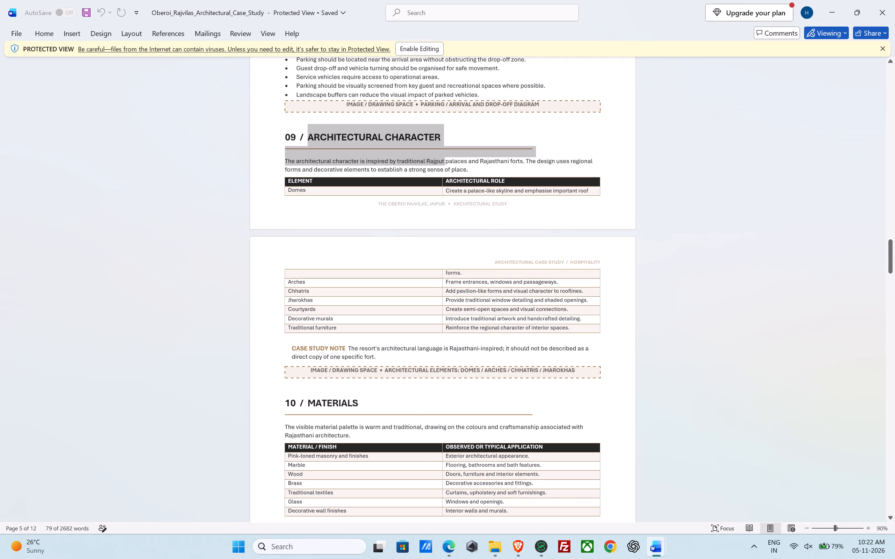
{"action": "left_click_drag", "start_coordinate": [441, 163], "coordinate": [470, 169]}
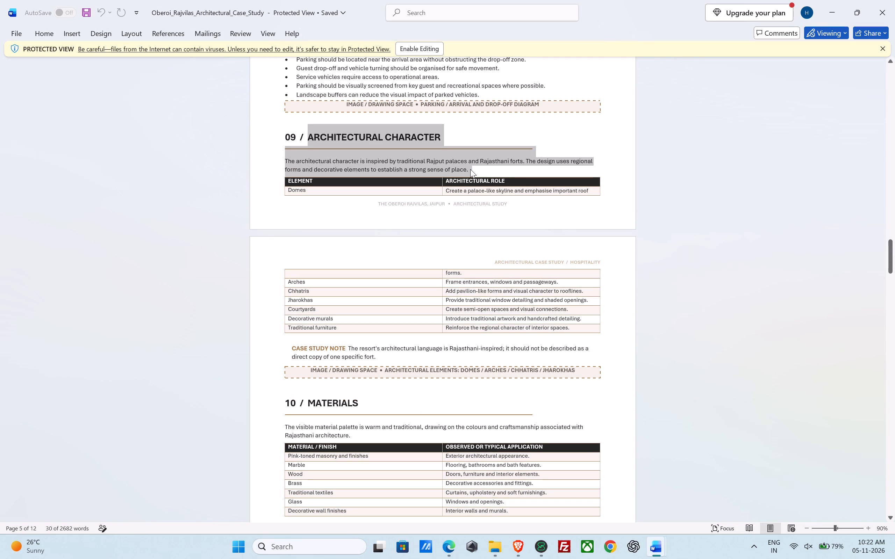
{"action": "key", "text": "ctrl+c"}
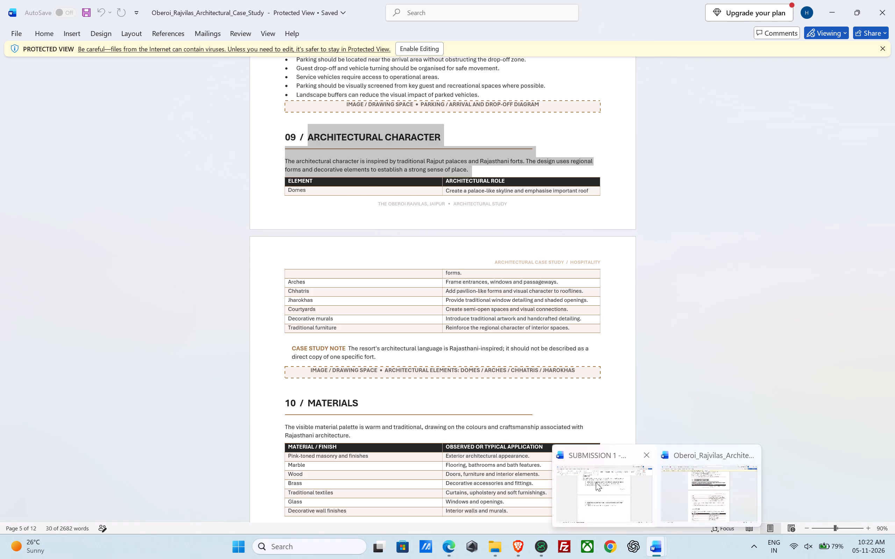
{"action": "left_click", "coordinate": [596, 482]}
{"action": "scroll", "coordinate": [546, 406], "scroll_direction": "down", "scroll_amount": 1}
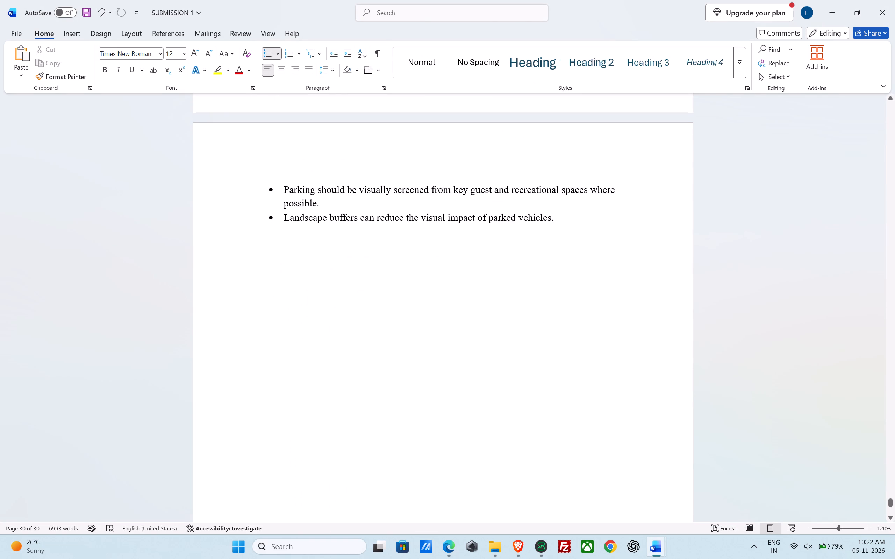
{"action": "left_click", "coordinate": [281, 232]}
{"action": "key", "text": "ctrl+v"}
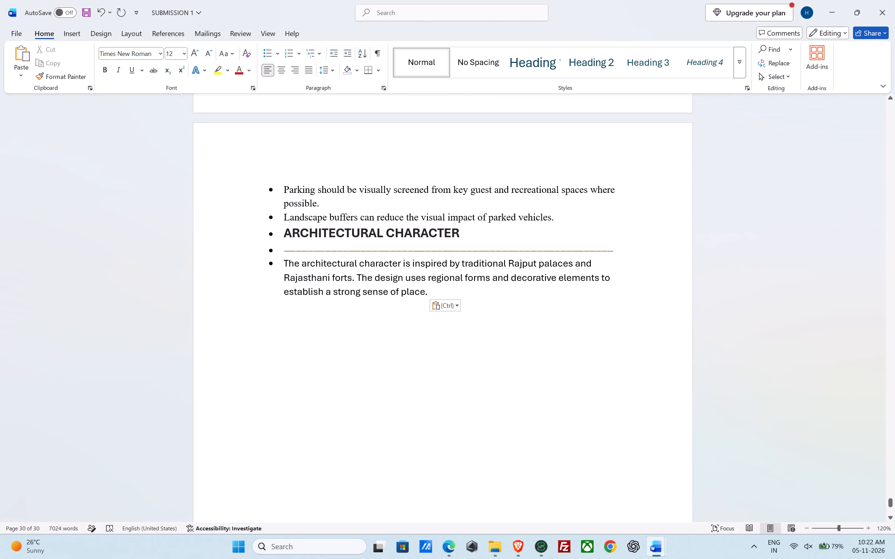
Delete the divider line under the ARCHITECTURAL CHARACTER heading and remove the bullet from the paragraph below it.
{"action": "left_click_drag", "start_coordinate": [620, 248], "coordinate": [291, 253]}
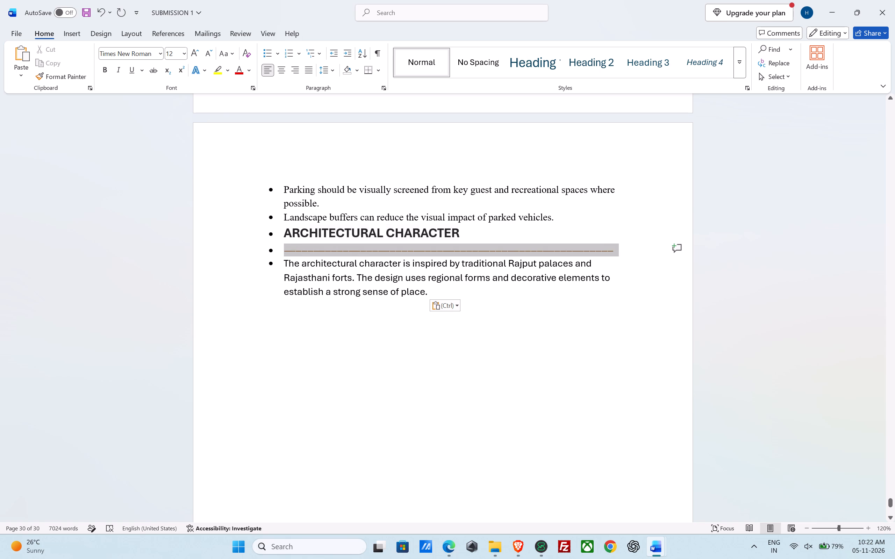
{"action": "left_click_drag", "start_coordinate": [291, 253], "coordinate": [272, 252]}
{"action": "key", "text": "BackSpace"}
{"action": "key", "text": "BackSpace"}
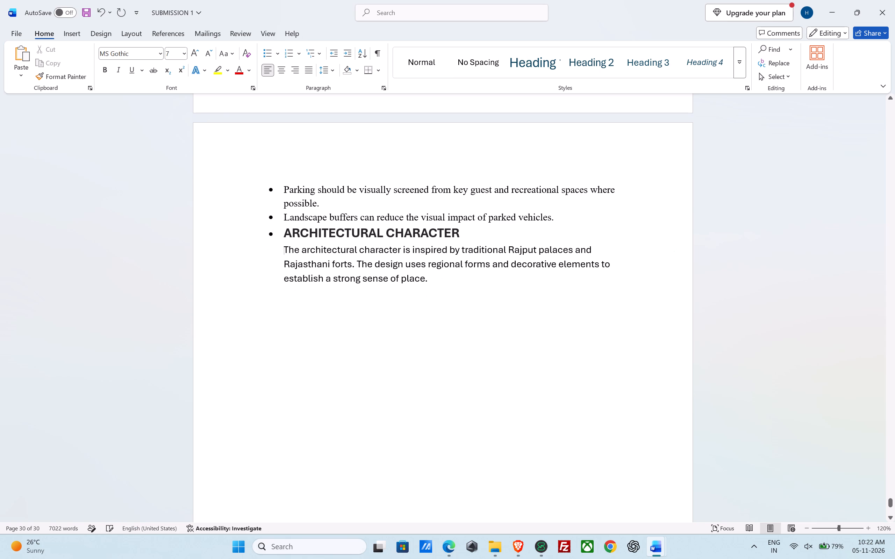
{"action": "key", "text": "BackSpace"}
Remove the bullet and indent from the ARCHITECTURAL CHARACTER heading and the indent from its paragraph, keeping them as separate paragraphs.
{"action": "left_click", "coordinate": [277, 234]}
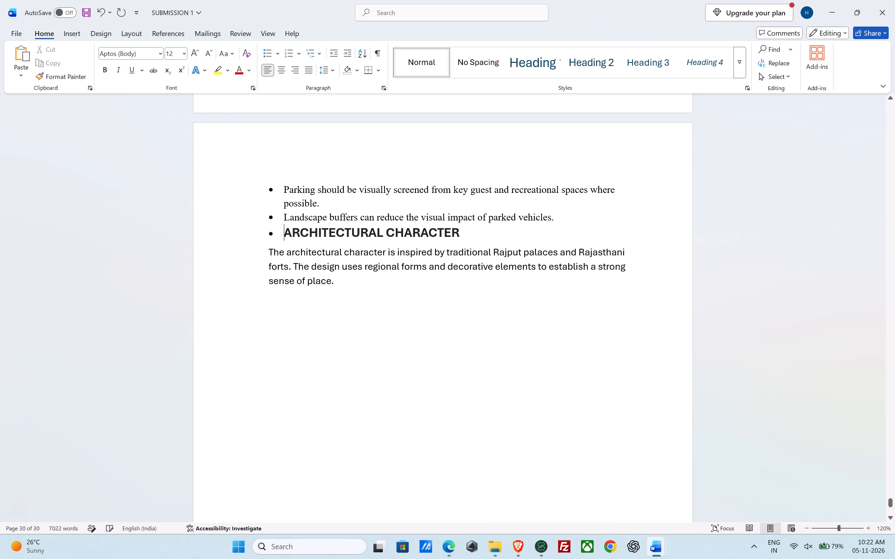
{"action": "key", "text": "BackSpace"}
{"action": "key", "text": "BackSpace"}
{"action": "key", "text": "BackSpace"}
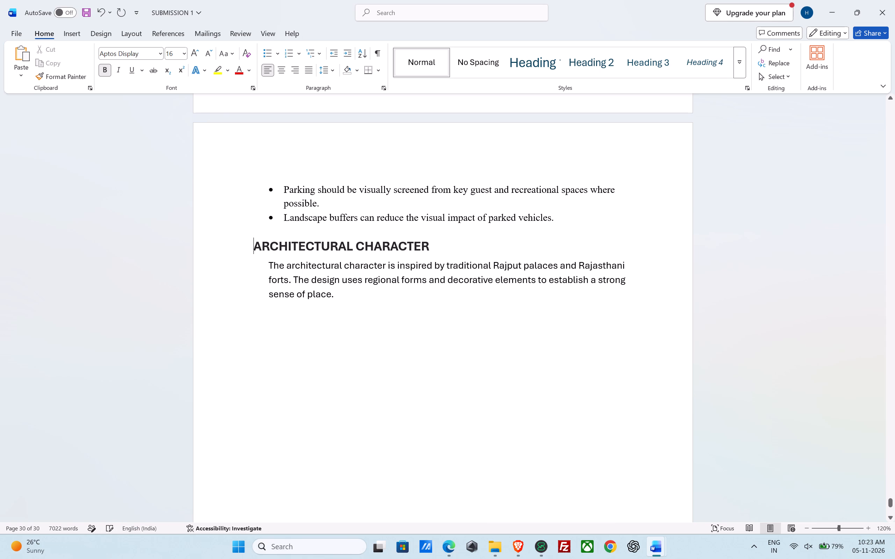
{"action": "left_click", "coordinate": [260, 267]}
{"action": "key", "text": "BackSpace"}
{"action": "key", "text": "BackSpace"}
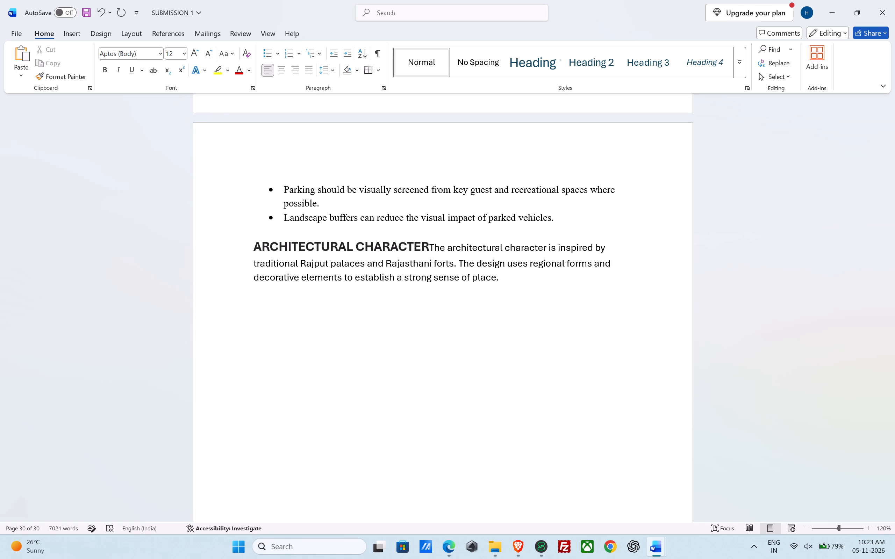
{"action": "key", "text": "ctrl+z"}
Set the architectural character intro paragraph in Times New Roman.
{"action": "left_click_drag", "start_coordinate": [326, 301], "coordinate": [248, 269]}
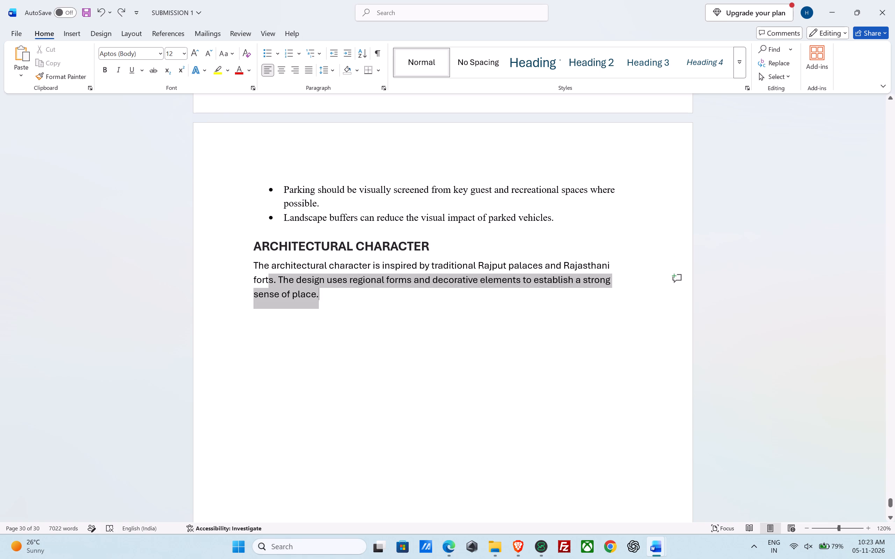
{"action": "left_click_drag", "start_coordinate": [248, 269], "coordinate": [238, 263]}
{"action": "left_click", "coordinate": [289, 230]}
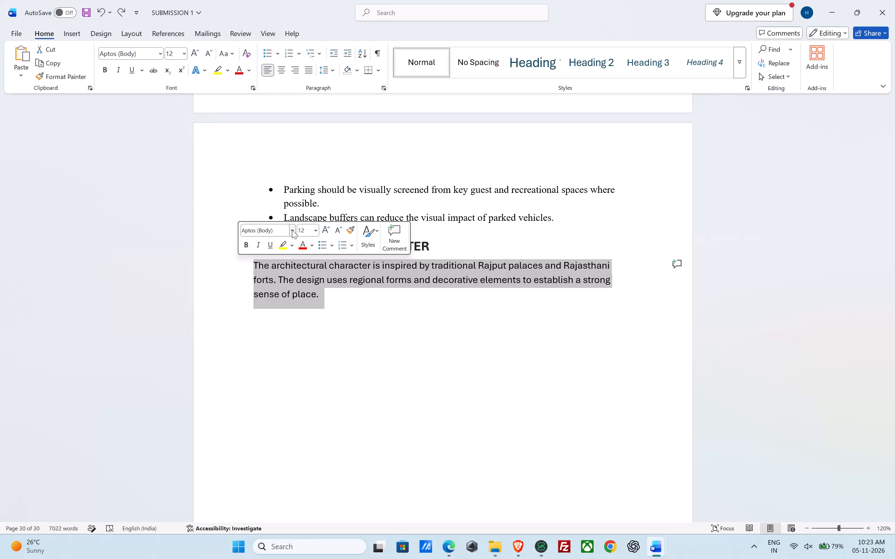
{"action": "left_click", "coordinate": [292, 230]}
{"action": "left_click", "coordinate": [273, 305]}
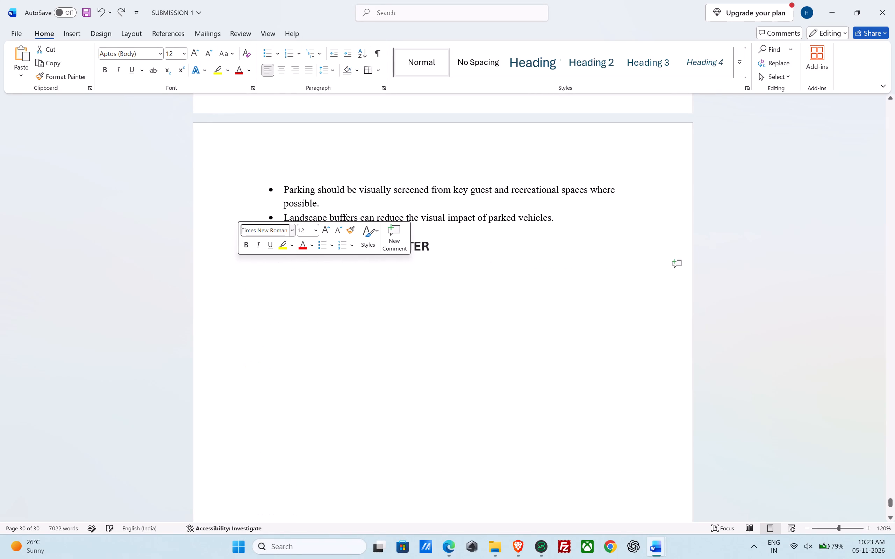
{"action": "left_click", "coordinate": [350, 335]}
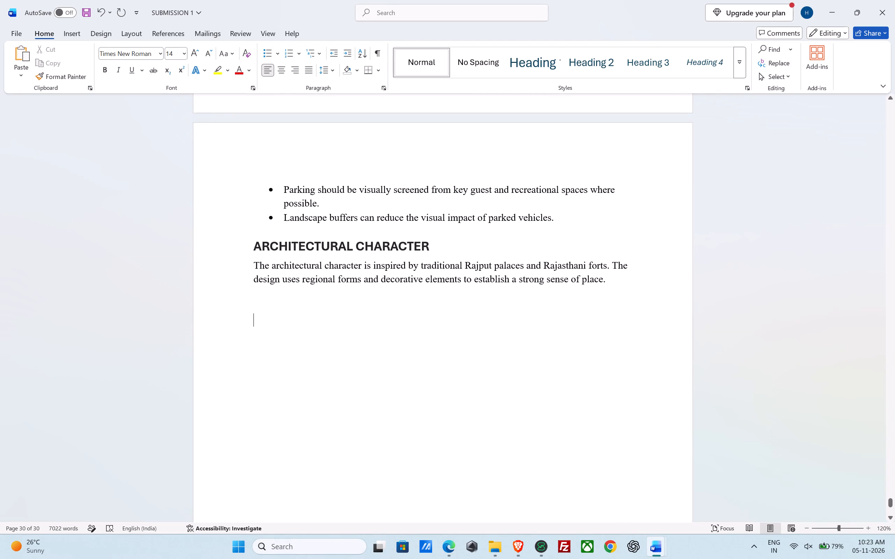
Change the ARCHITECTURAL CHARACTER heading's case so that each word is capitalized.
{"action": "left_click_drag", "start_coordinate": [437, 240], "coordinate": [277, 246]}
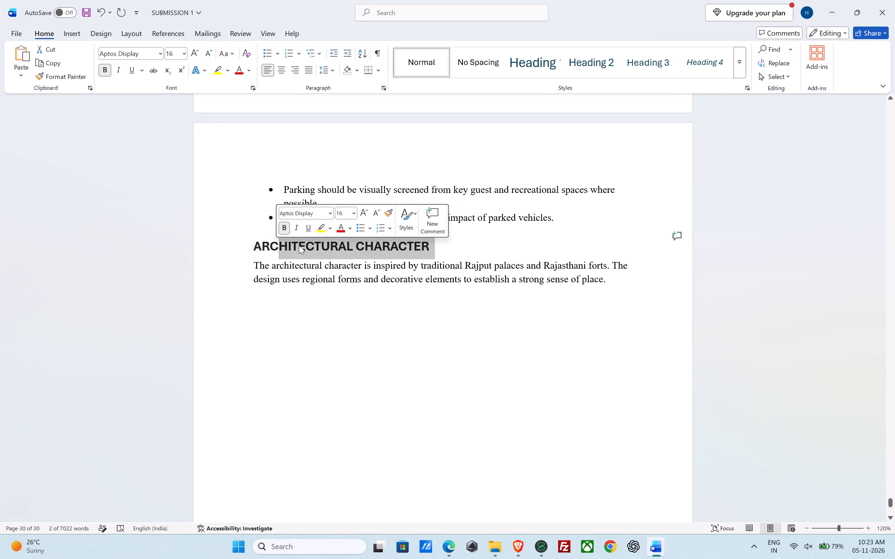
{"action": "left_click", "coordinate": [440, 244]}
{"action": "left_click_drag", "start_coordinate": [447, 250], "coordinate": [281, 244]}
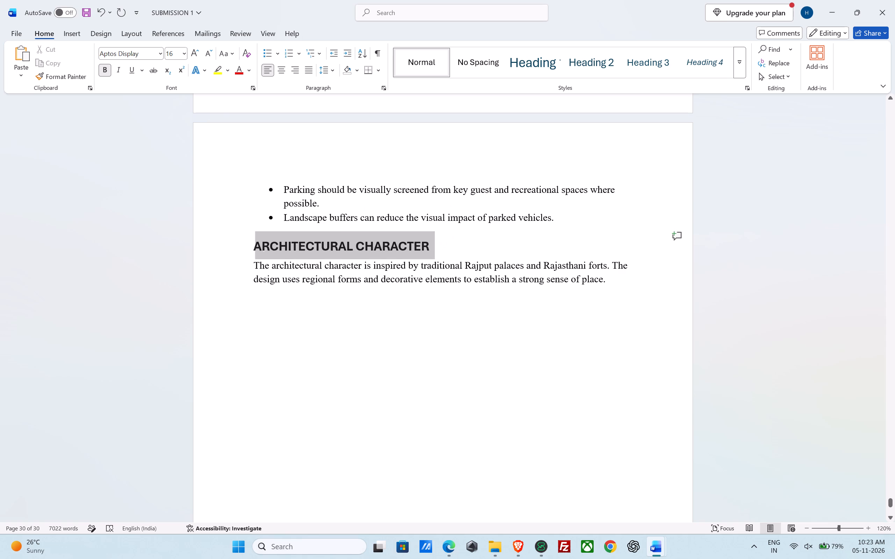
{"action": "left_click_drag", "start_coordinate": [281, 244], "coordinate": [257, 247]}
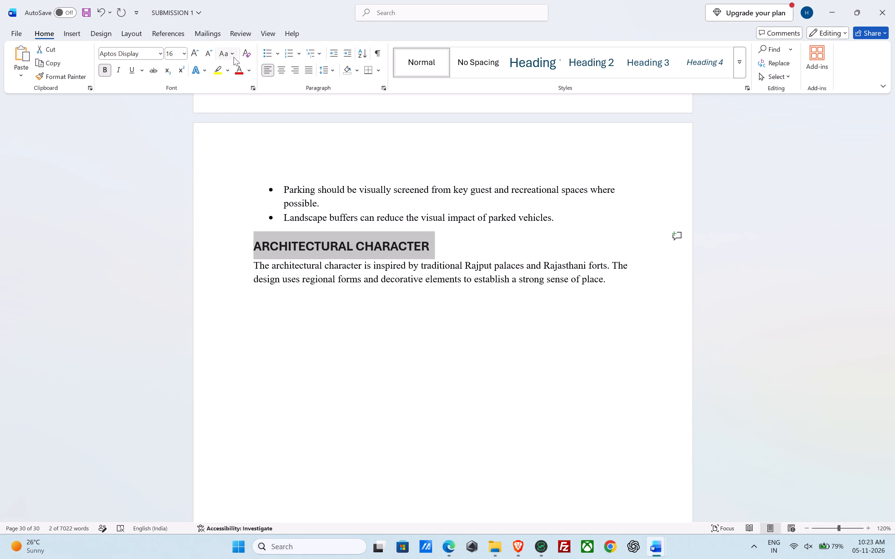
{"action": "left_click", "coordinate": [234, 57]}
{"action": "left_click", "coordinate": [256, 111]}
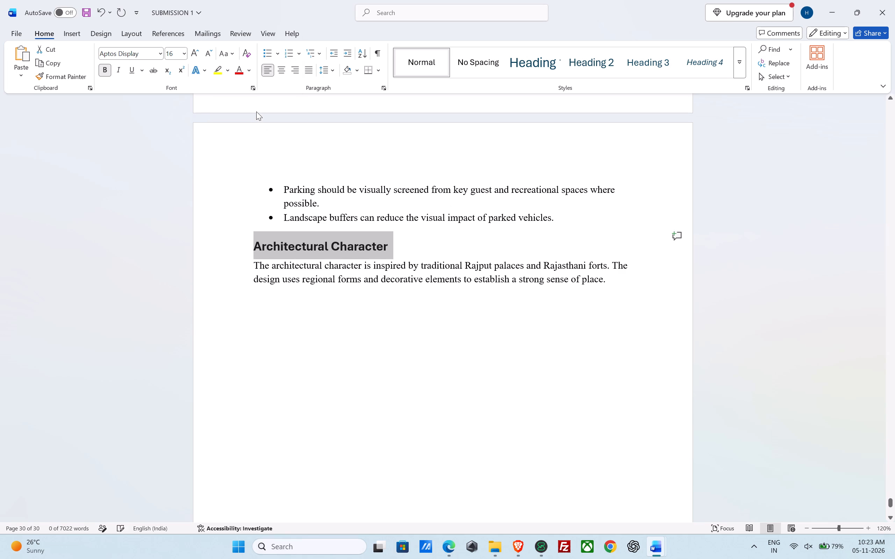
Format the Architectural Character heading in Times New Roman at font size 14.
{"action": "left_click", "coordinate": [316, 250]}
{"action": "right_click", "coordinate": [316, 250]}
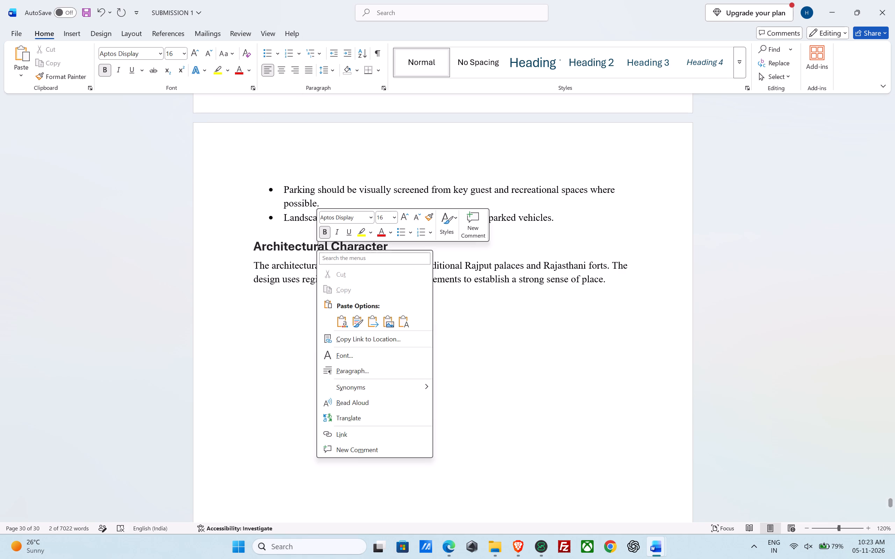
{"action": "triple_click", "coordinate": [289, 242]}
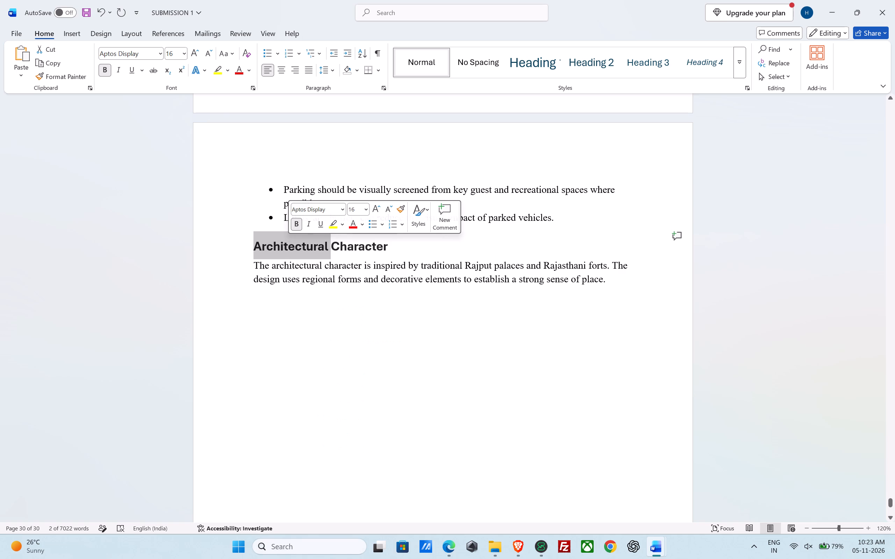
{"action": "left_click_drag", "start_coordinate": [391, 244], "coordinate": [265, 253]}
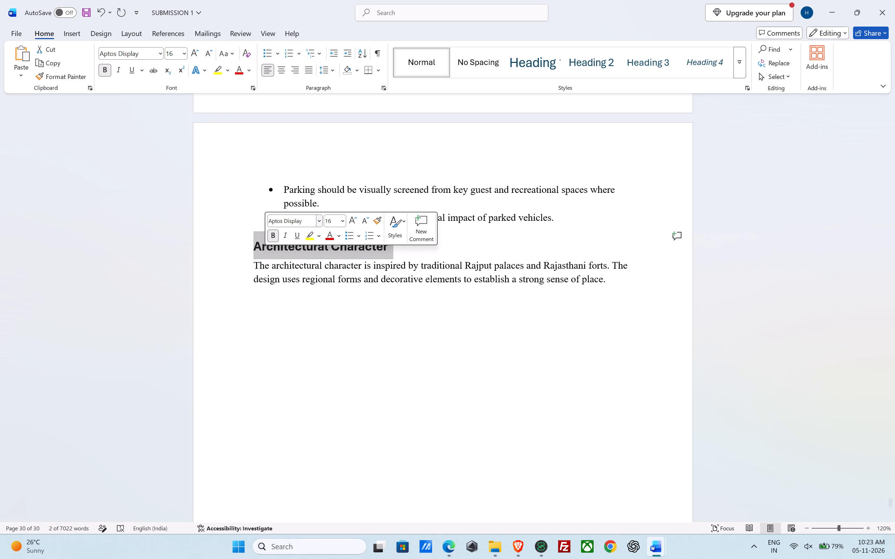
{"action": "left_click", "coordinate": [319, 220]}
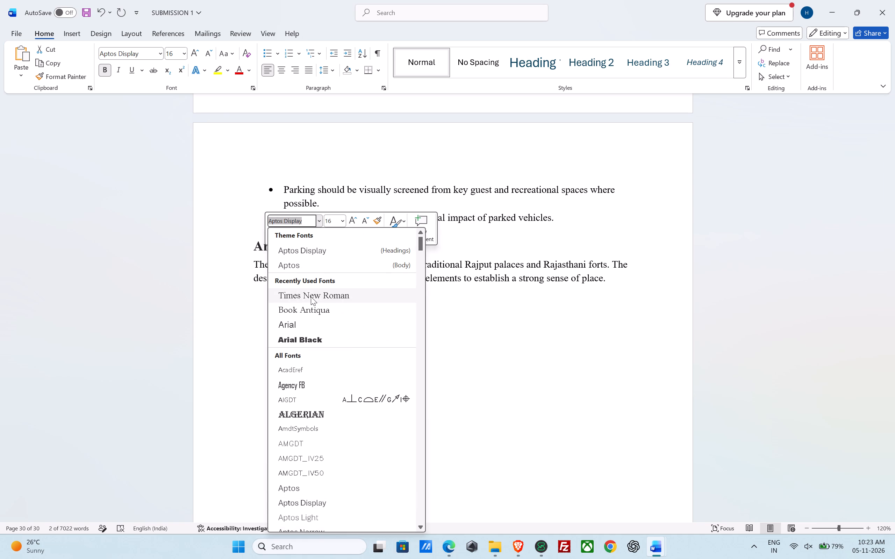
{"action": "left_click", "coordinate": [311, 297]}
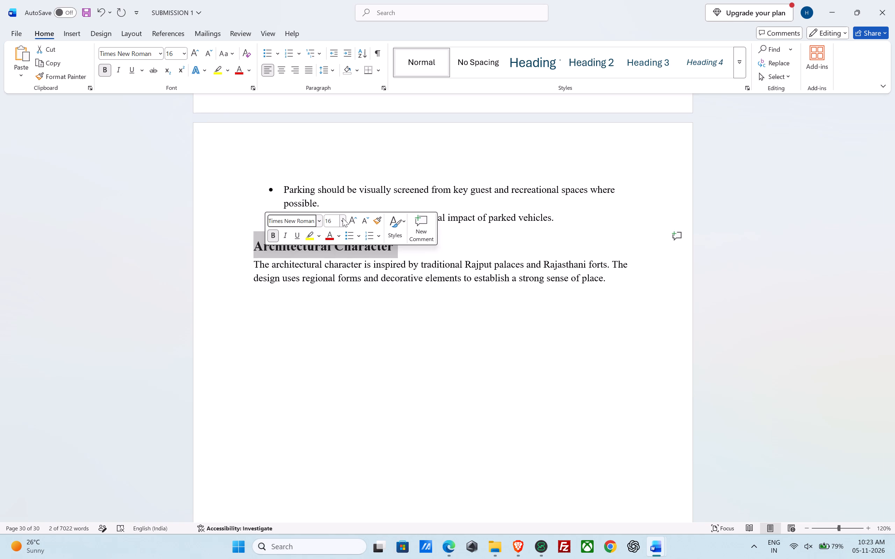
{"action": "left_click", "coordinate": [343, 218]}
{"action": "left_click", "coordinate": [337, 301]}
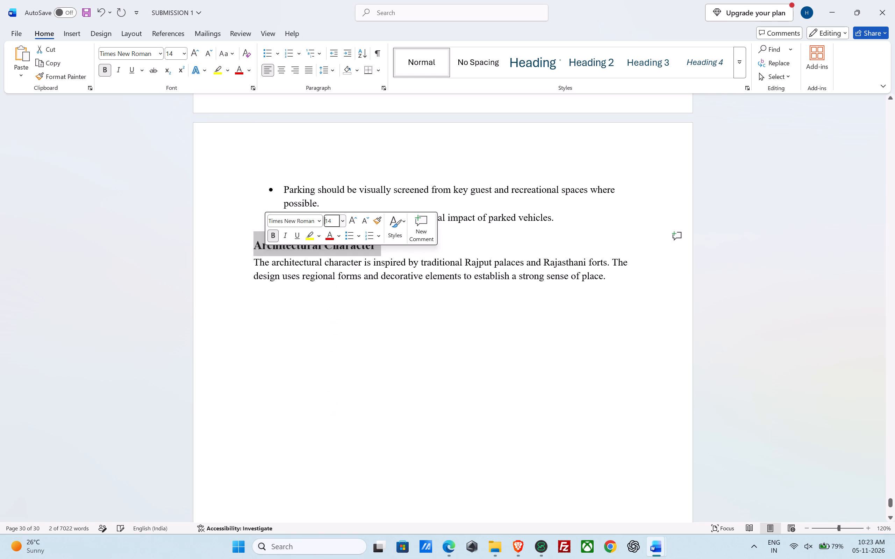
{"action": "left_click", "coordinate": [321, 311]}
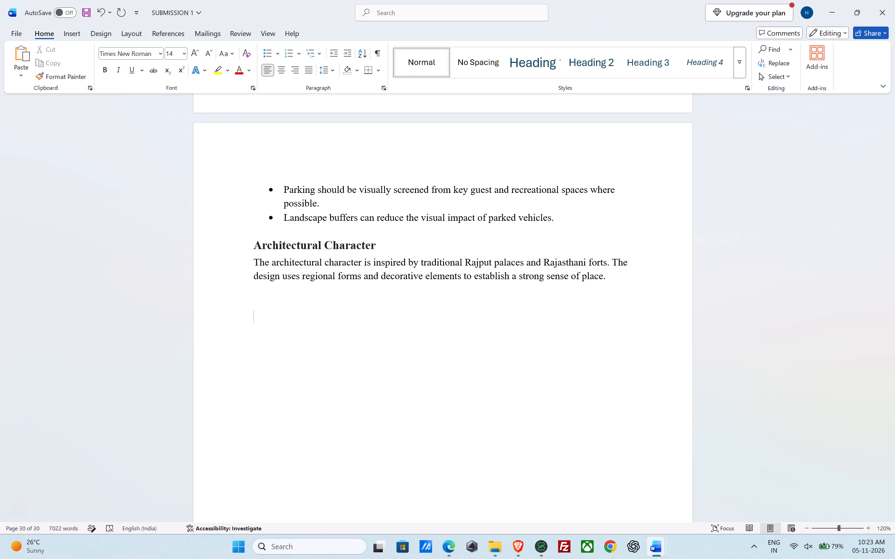
Switch back to the Oberoi Rajvilas case study and place the cursor in the Domes row of the architectural role table.
{"action": "scroll", "coordinate": [321, 311], "scroll_direction": "down", "scroll_amount": 1}
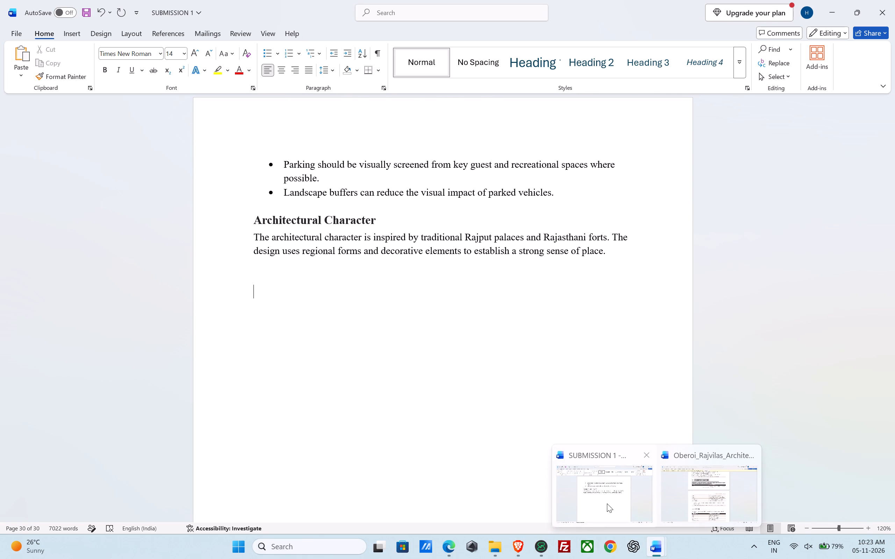
{"action": "left_click", "coordinate": [696, 489]}
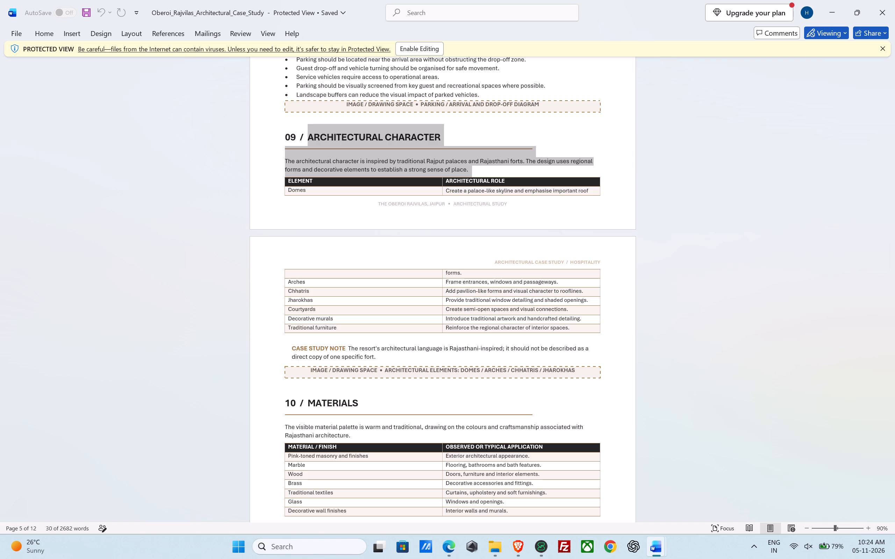
{"action": "left_click", "coordinate": [480, 192]}
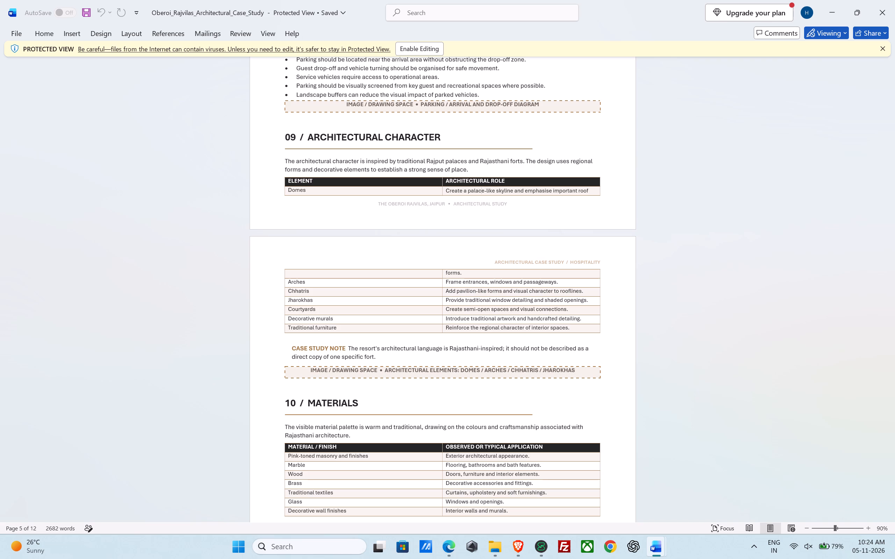
{"action": "left_click", "coordinate": [480, 192]}
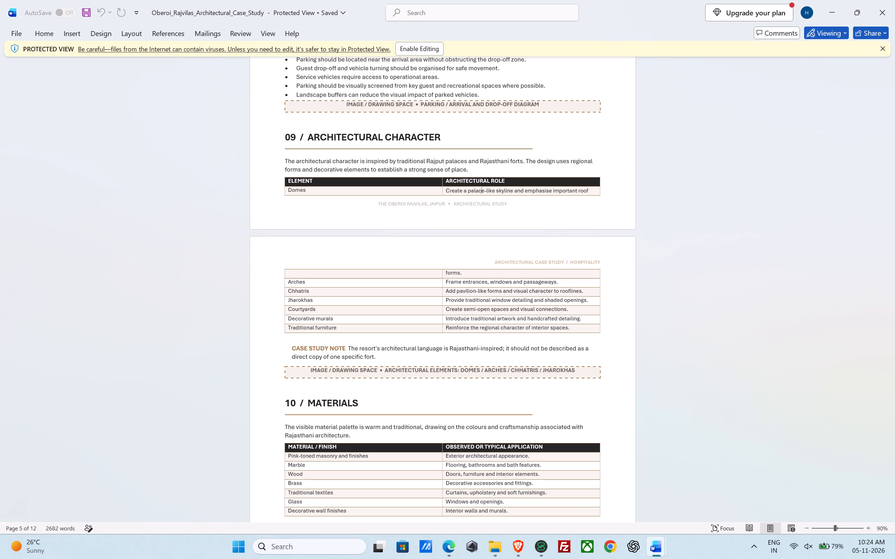
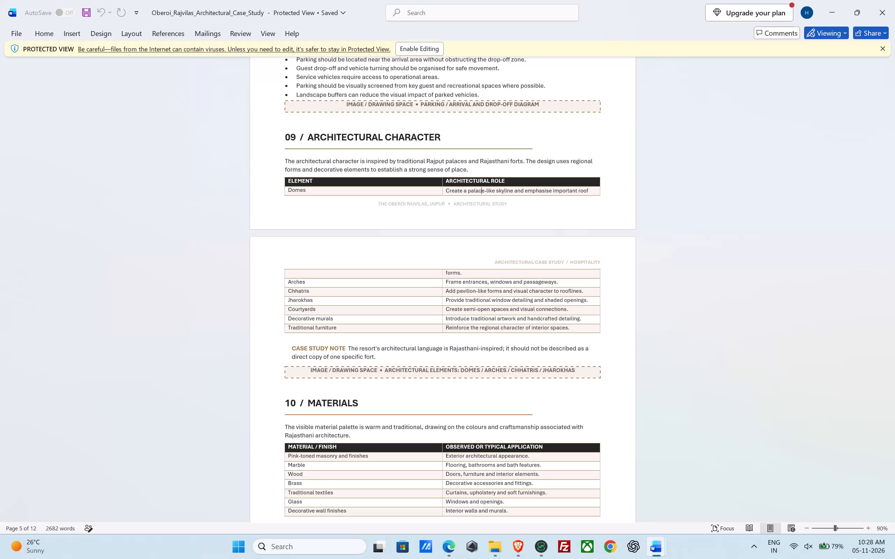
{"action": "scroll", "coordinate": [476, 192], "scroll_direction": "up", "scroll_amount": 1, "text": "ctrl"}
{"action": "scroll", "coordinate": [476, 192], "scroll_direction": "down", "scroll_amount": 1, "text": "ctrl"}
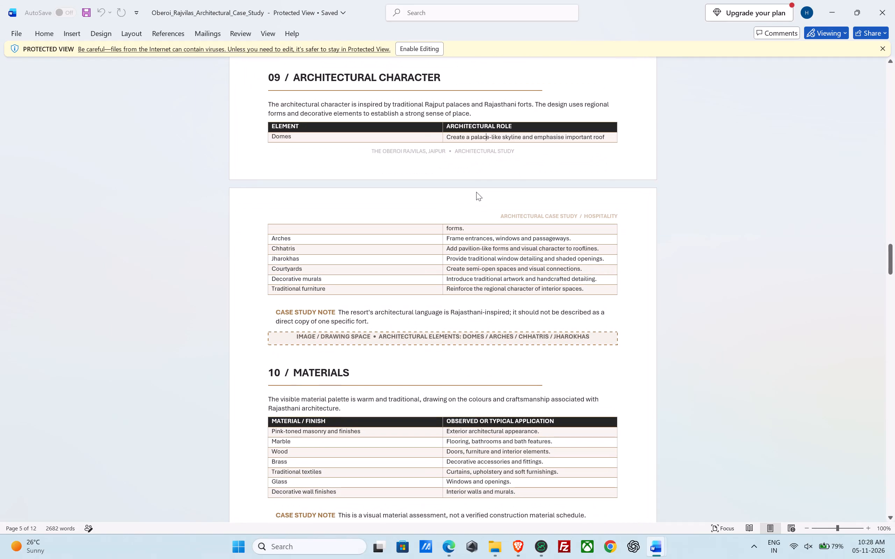
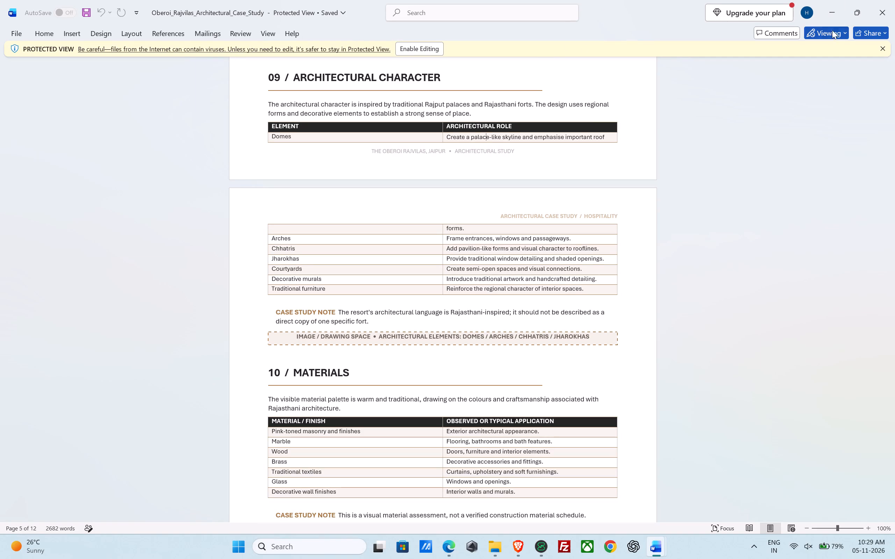
Minimise the open Word document windows to show the desktop.
{"action": "left_click", "coordinate": [833, 7]}
{"action": "left_click", "coordinate": [837, 9]}
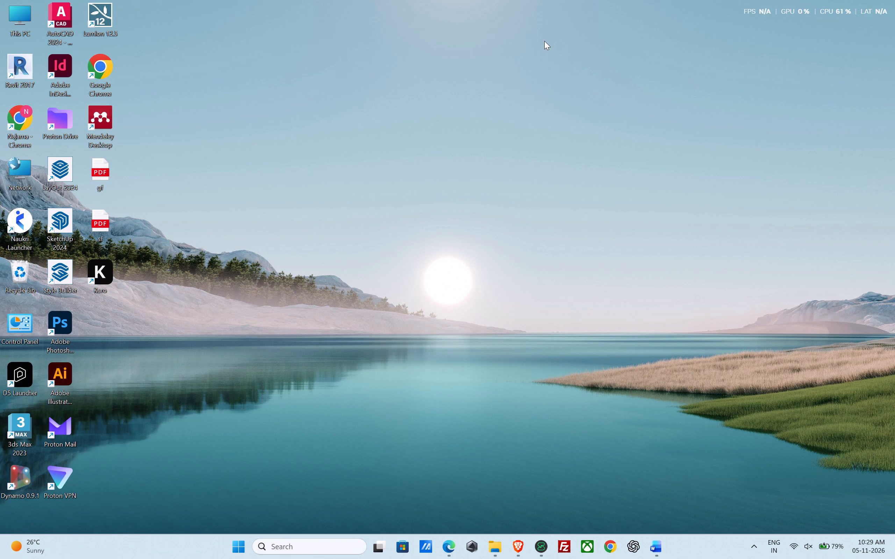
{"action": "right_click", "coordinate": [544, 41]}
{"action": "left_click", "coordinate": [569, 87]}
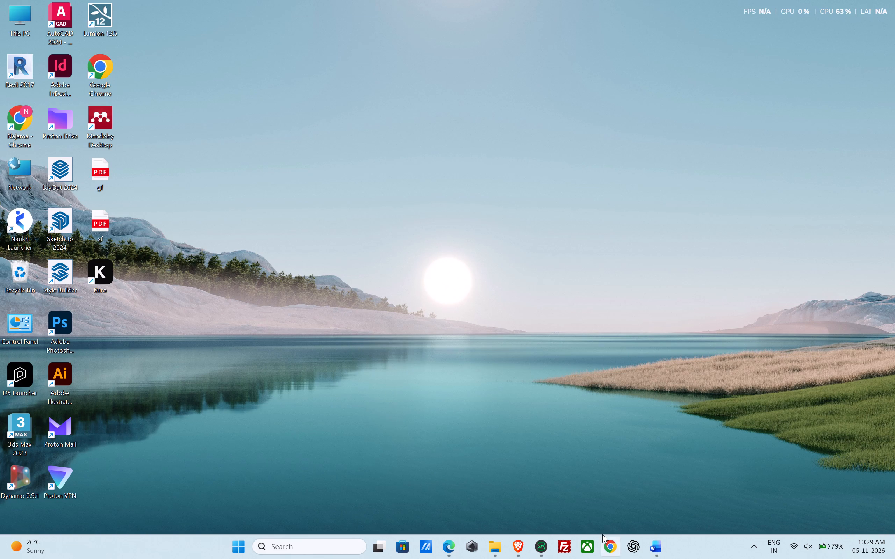
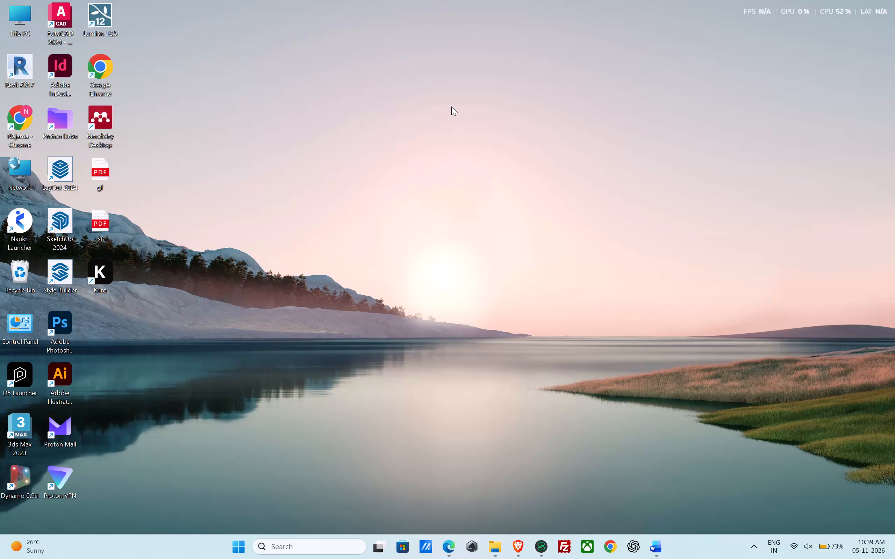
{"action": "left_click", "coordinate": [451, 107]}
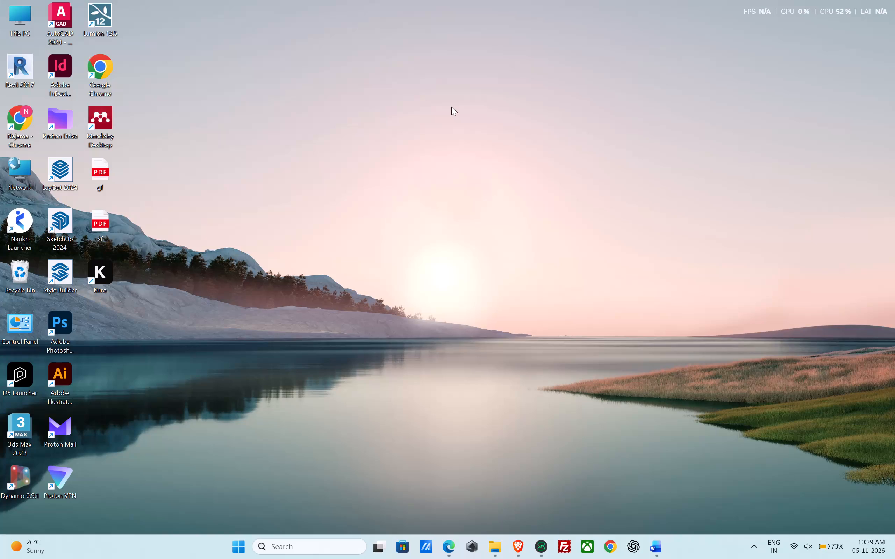
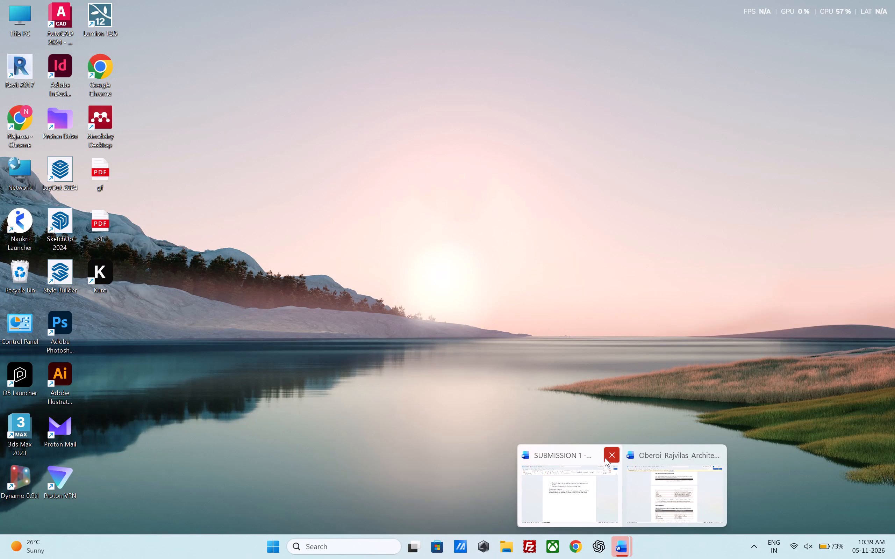
Close the SUBMISSION 1 document and the Oberoi_Rajvilas case study document.
{"action": "left_click", "coordinate": [586, 484]}
{"action": "left_click", "coordinate": [447, 365]}
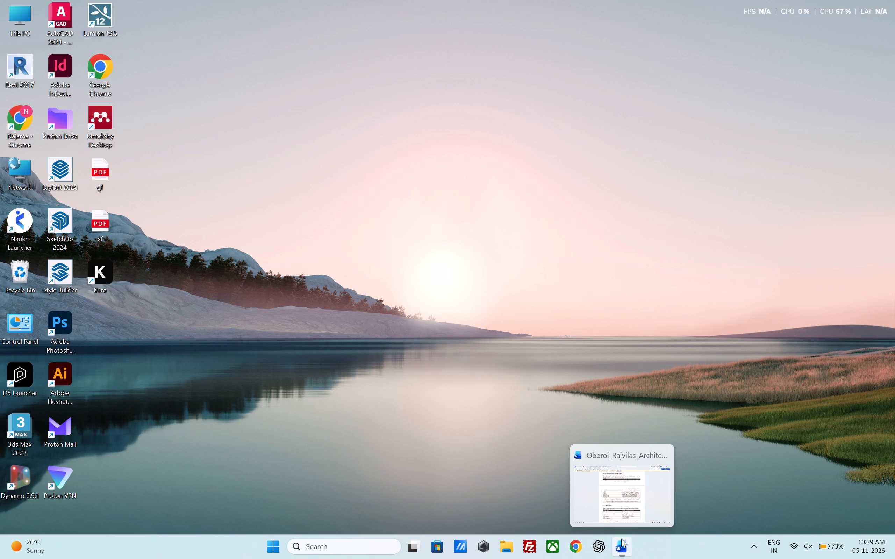
{"action": "left_click", "coordinate": [662, 456]}
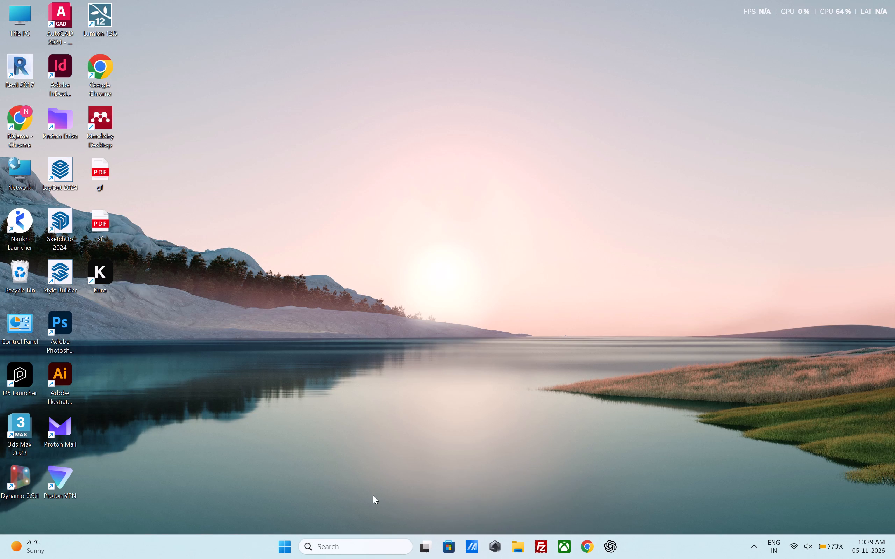
Bring up the Windows shutdown options from the desktop.
{"action": "key", "text": "alt+F4"}
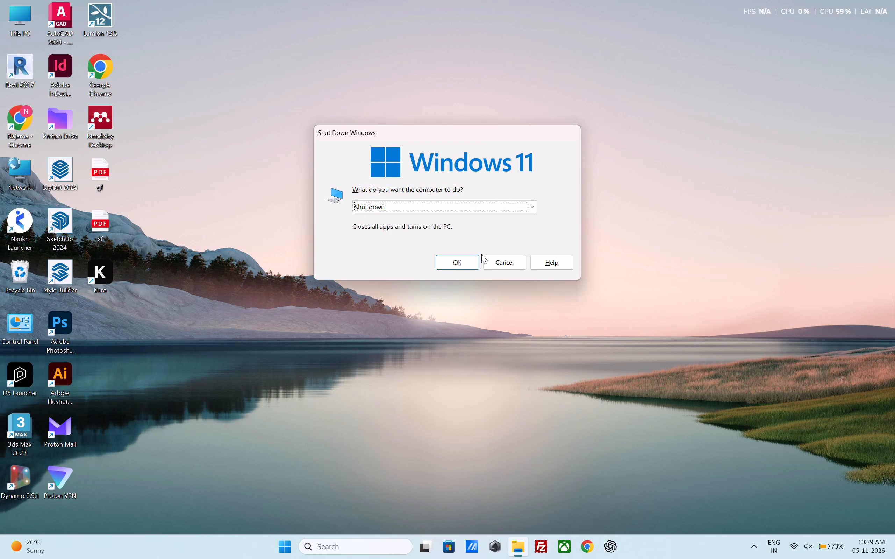